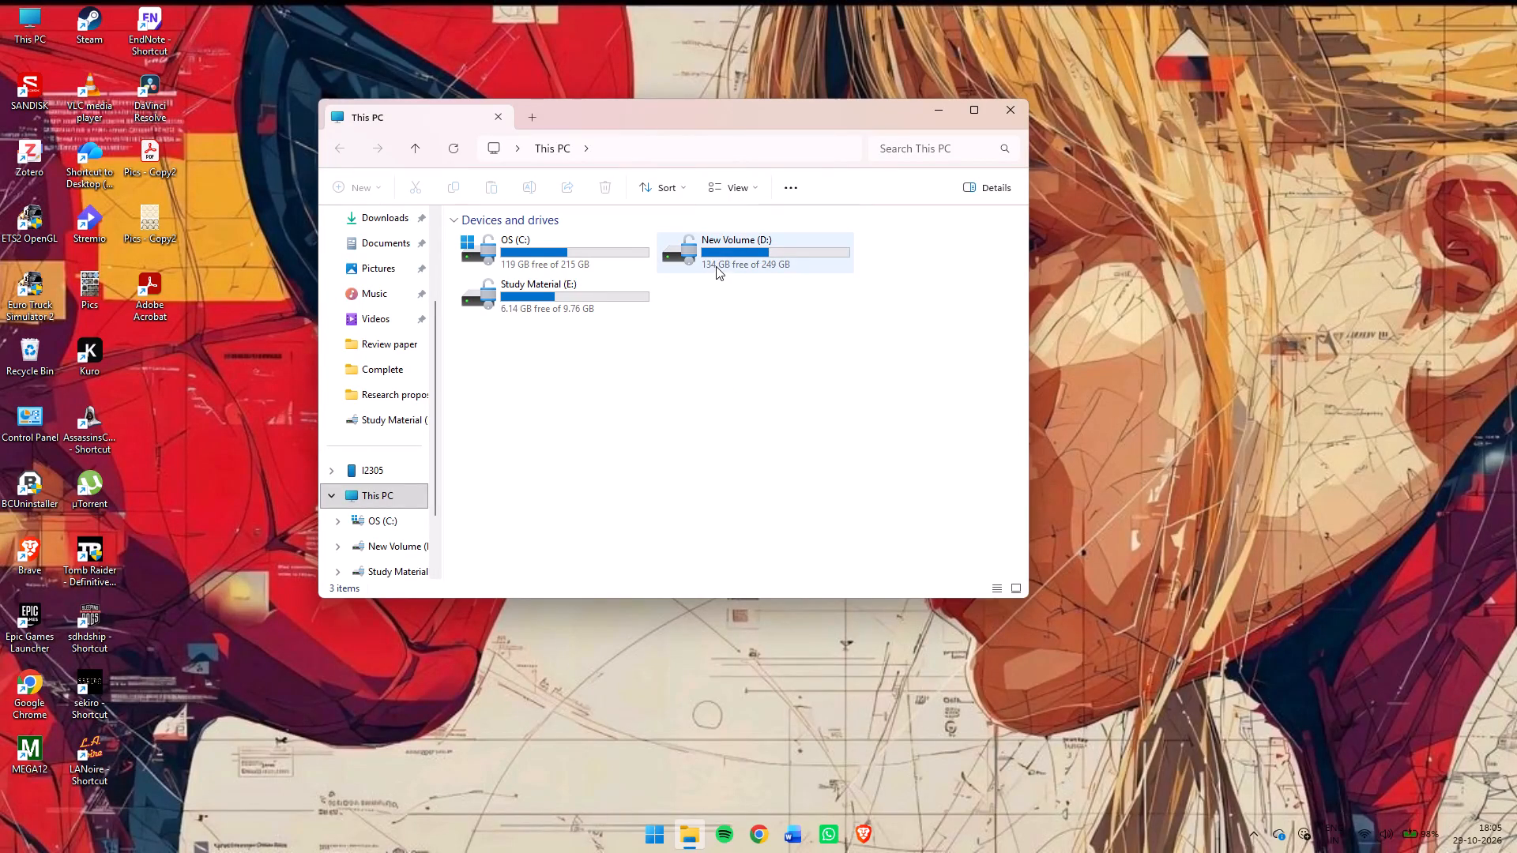
Open the document "Draft research proposal - Copy" from the Research proposal folder on the Study Material (E:) drive.
double_click(632, 291)
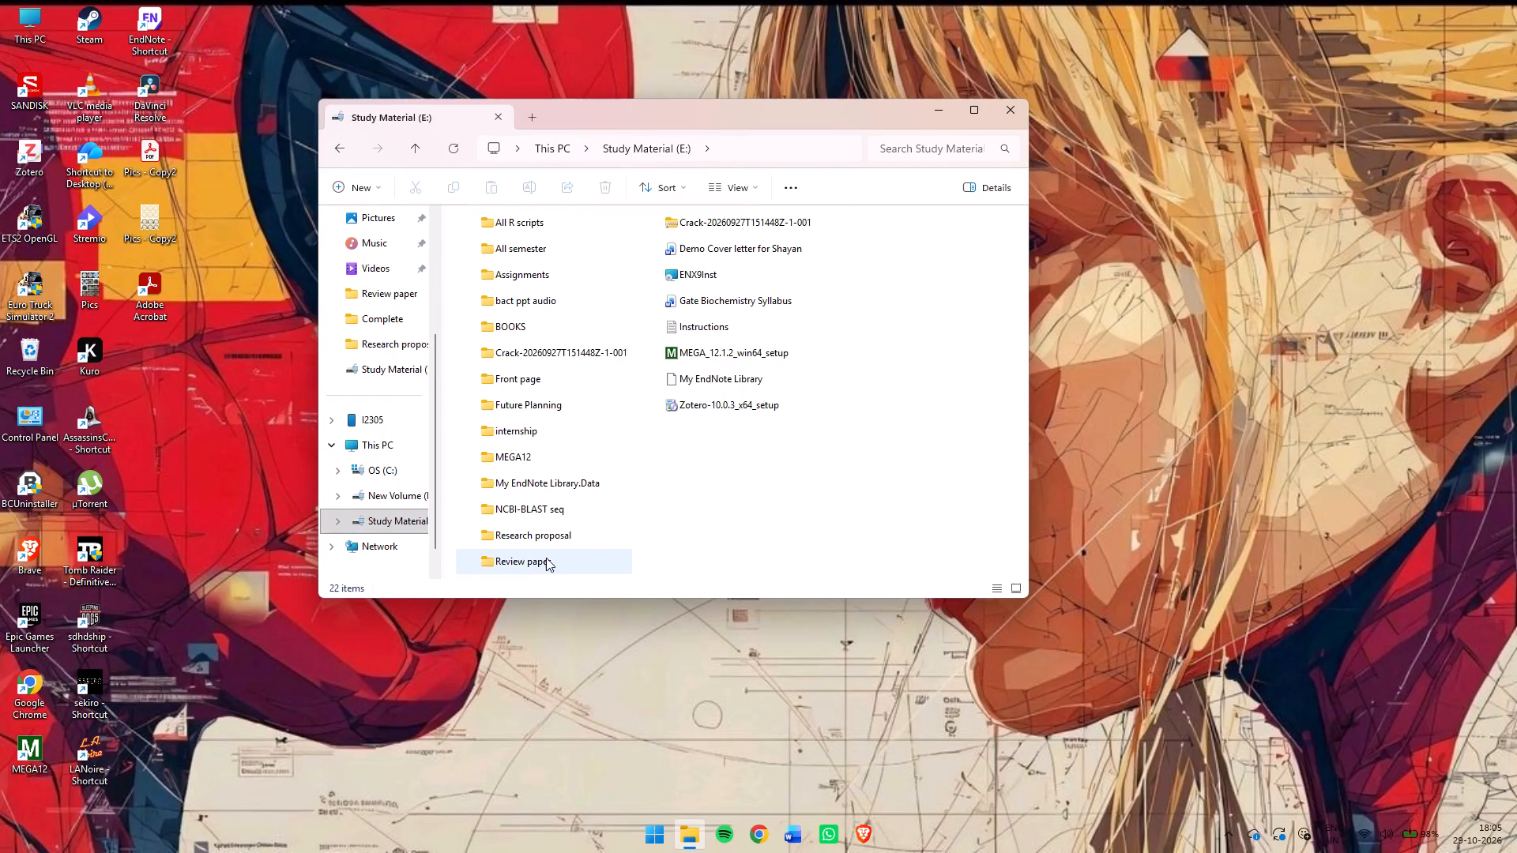
double_click(545, 557)
left_click(541, 452)
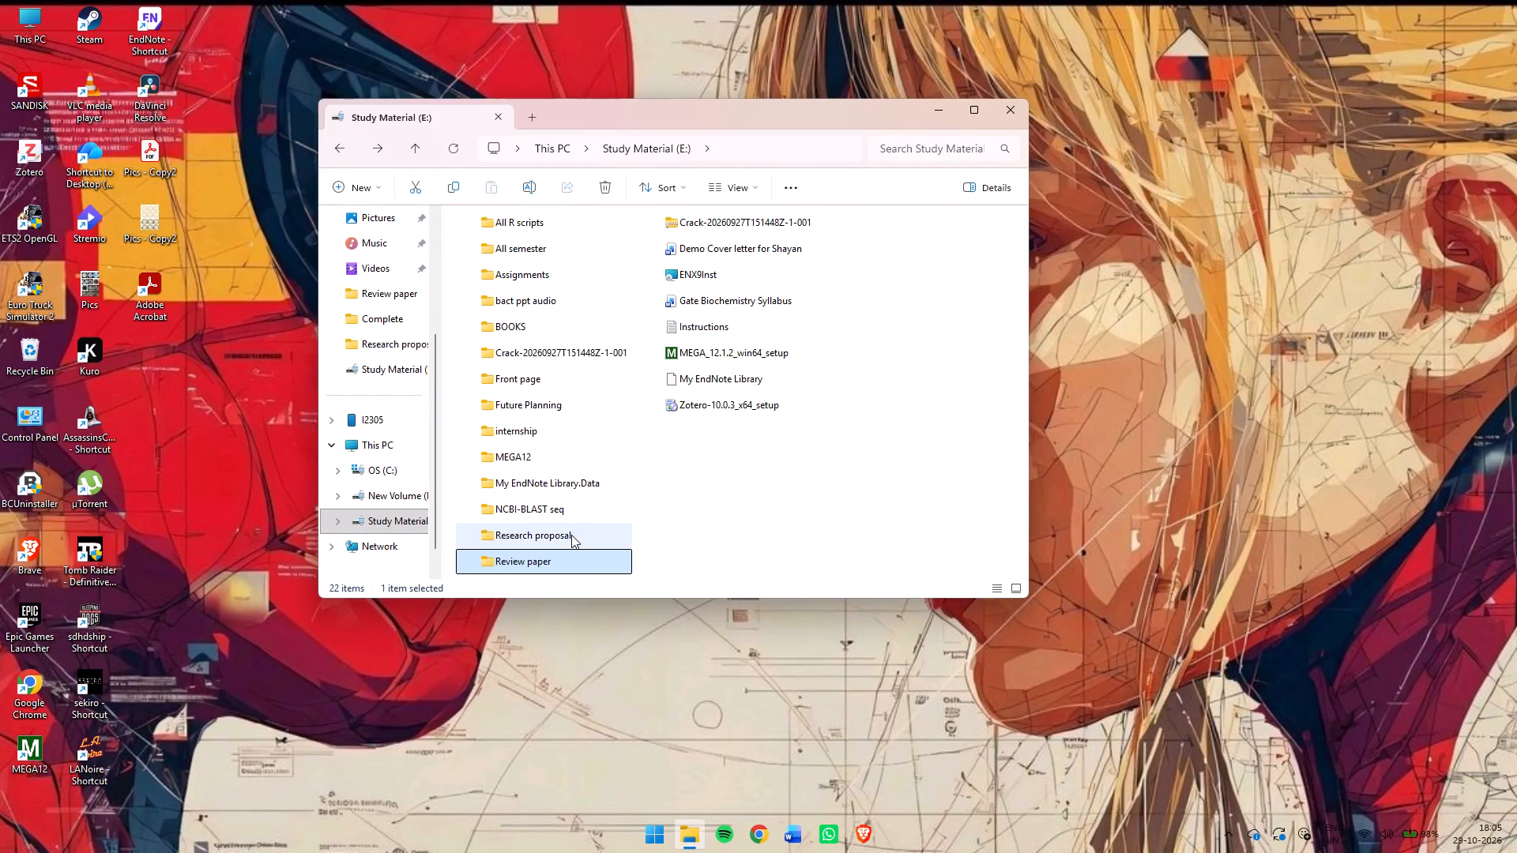
double_click(571, 535)
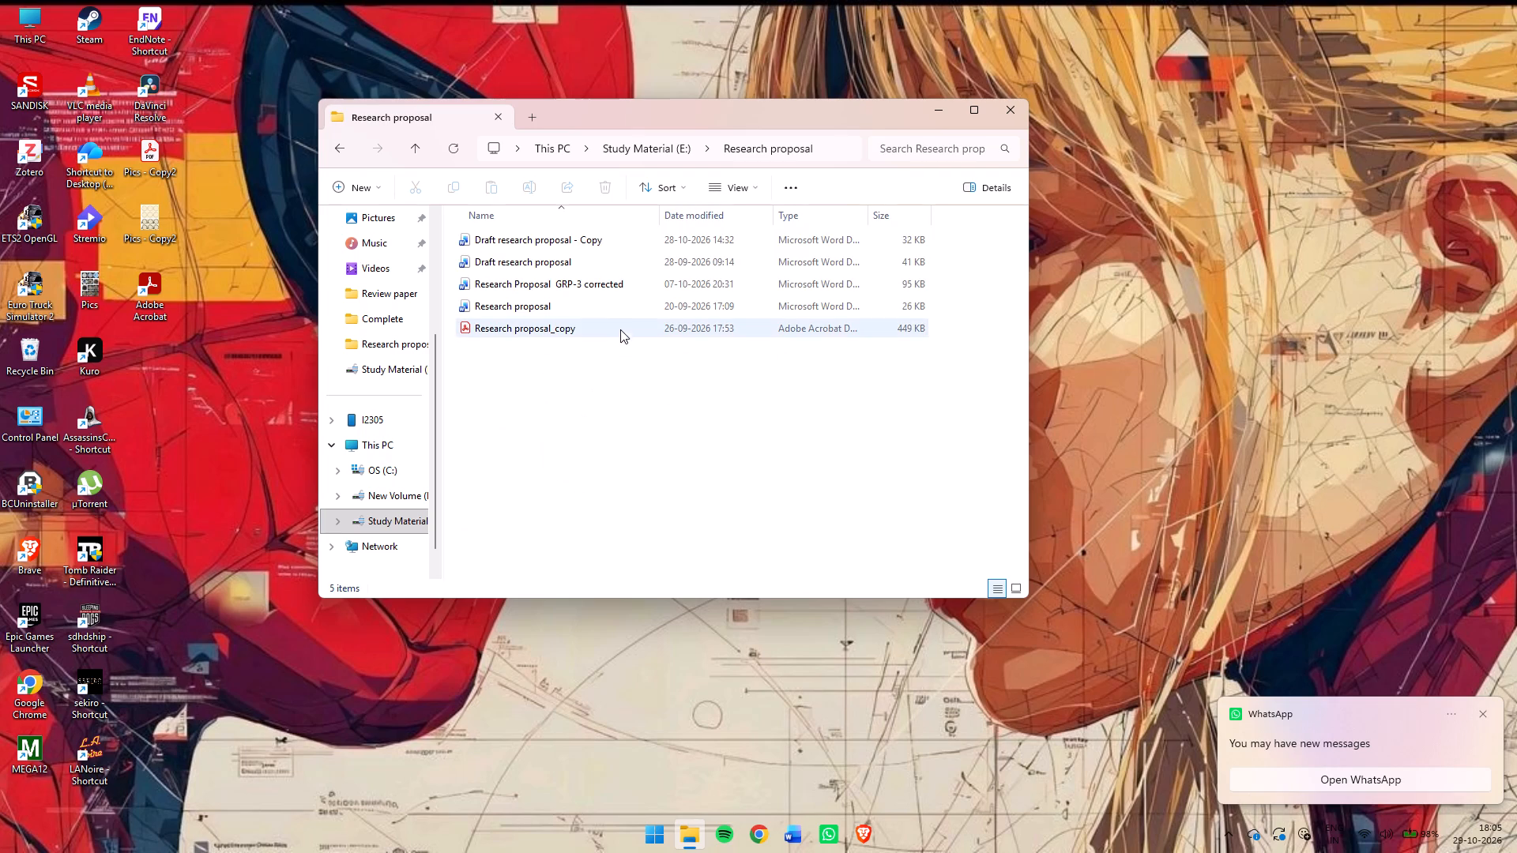
left_click(691, 242)
double_click(691, 242)
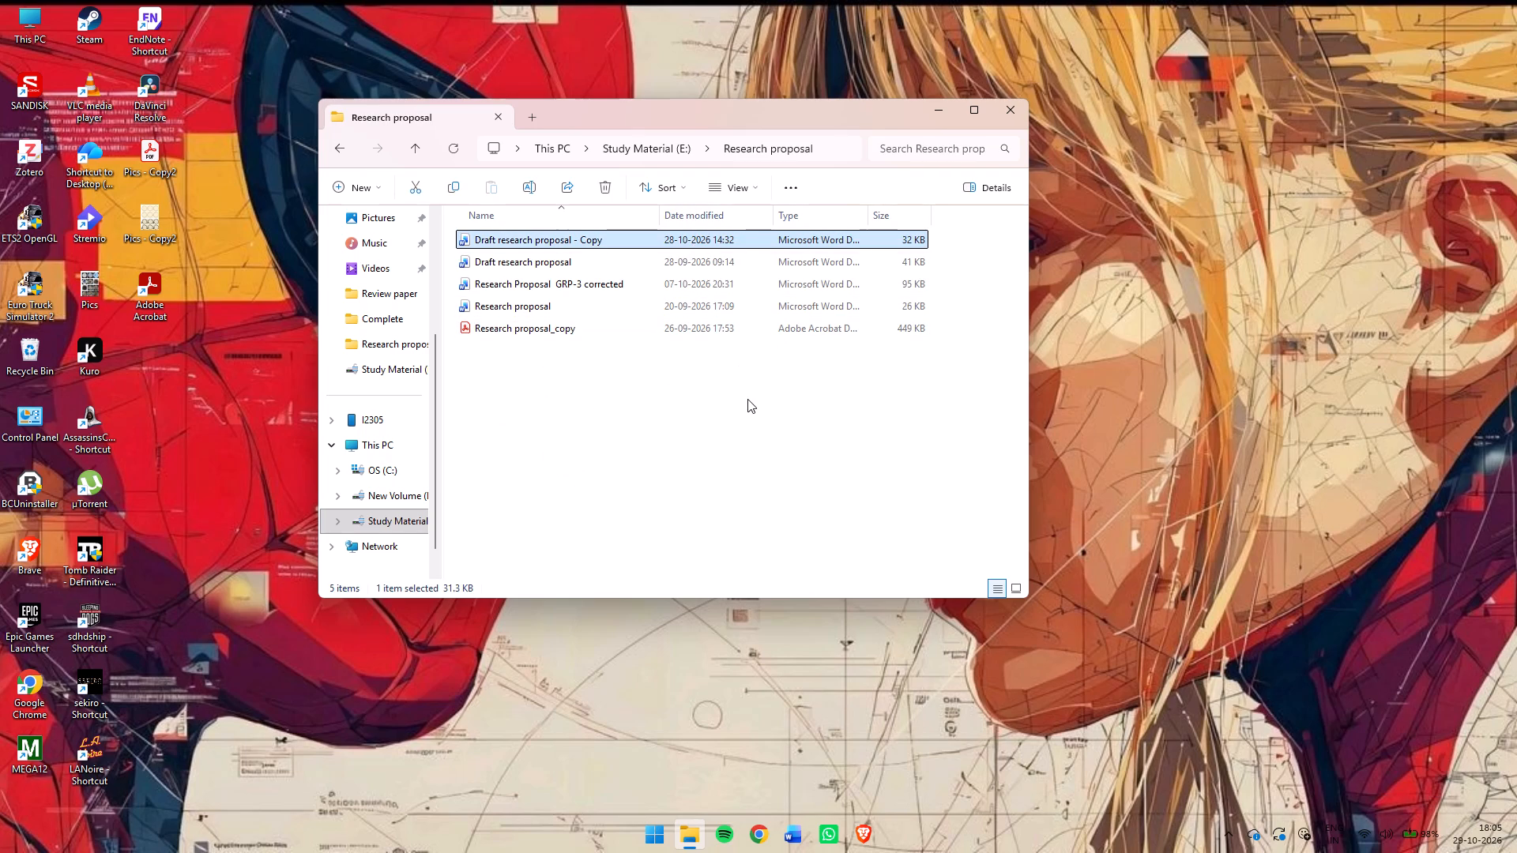
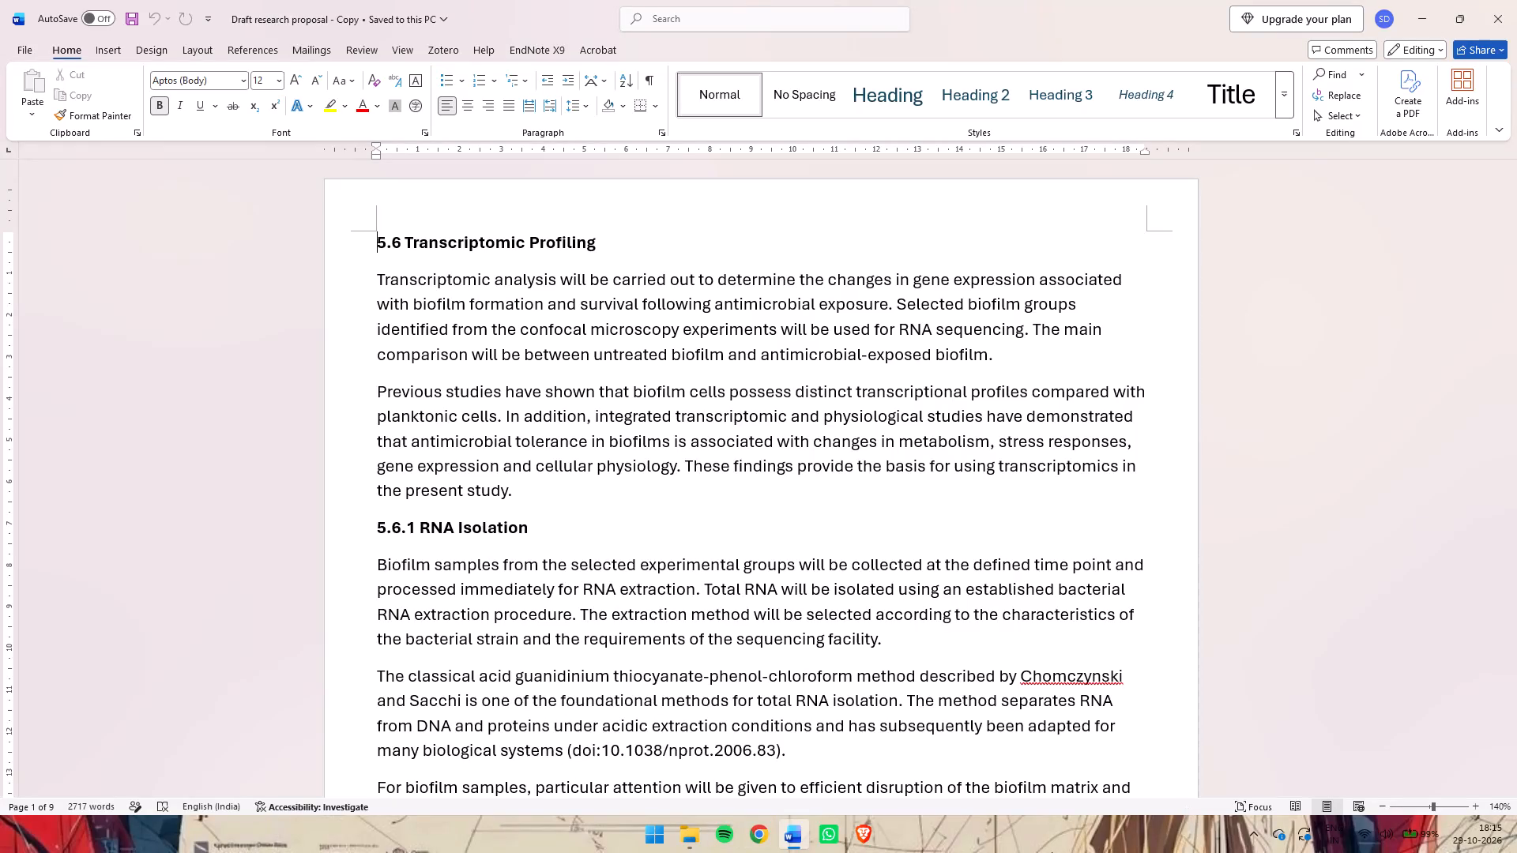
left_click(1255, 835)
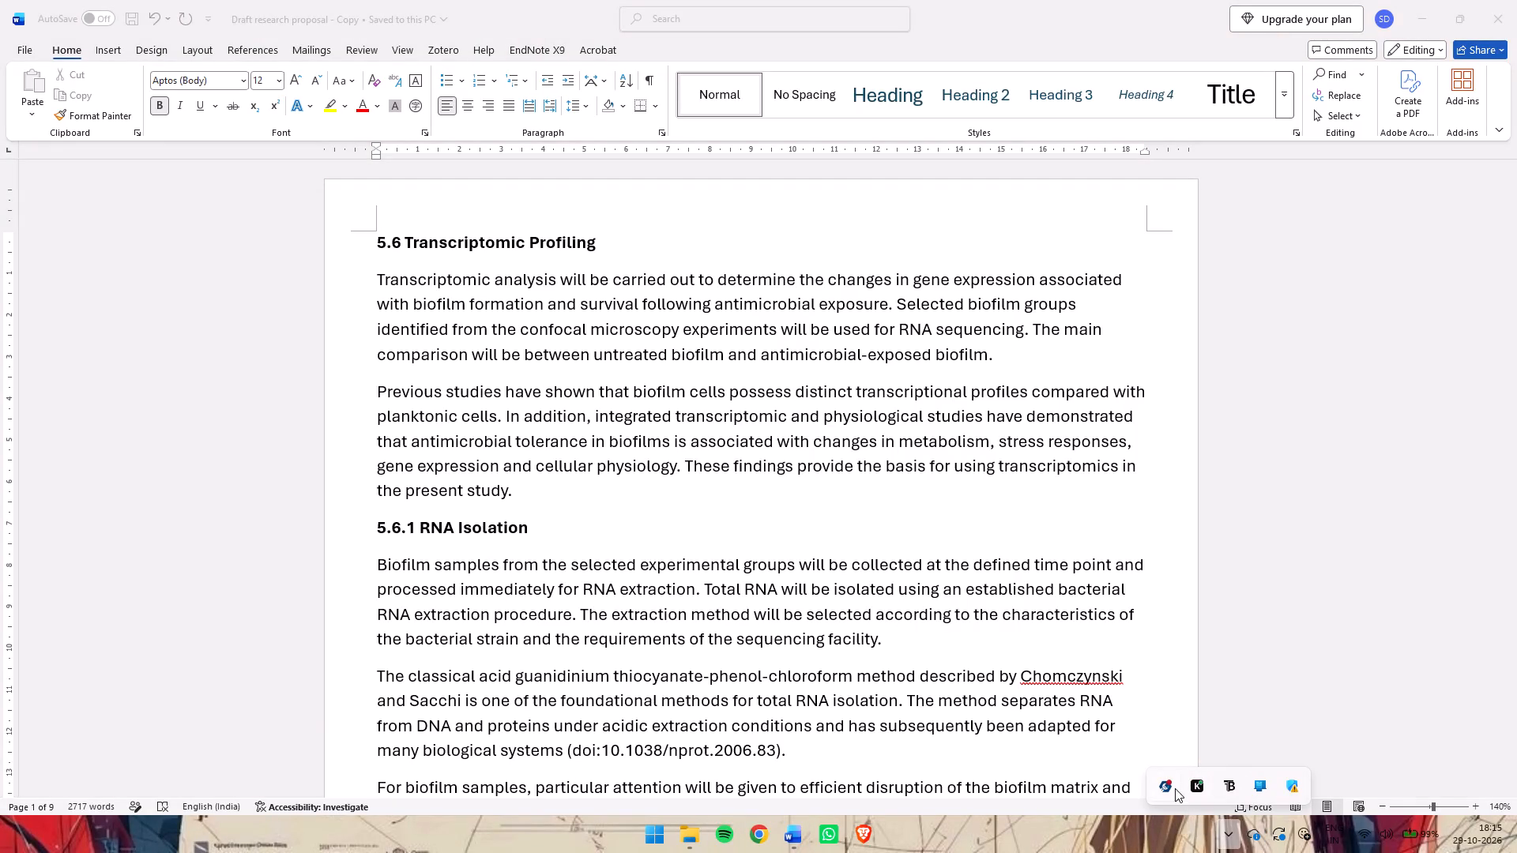
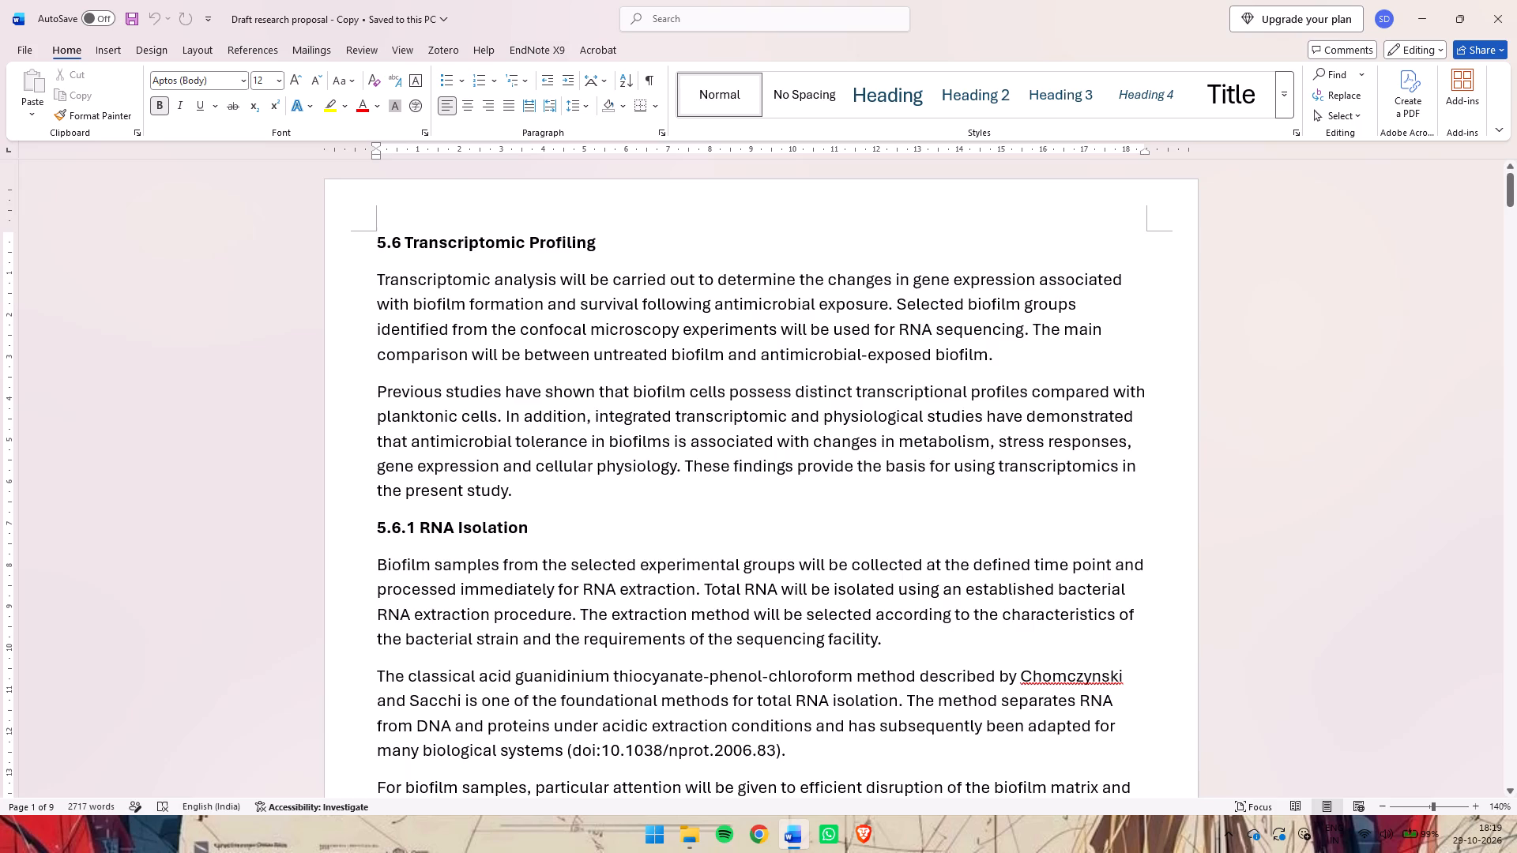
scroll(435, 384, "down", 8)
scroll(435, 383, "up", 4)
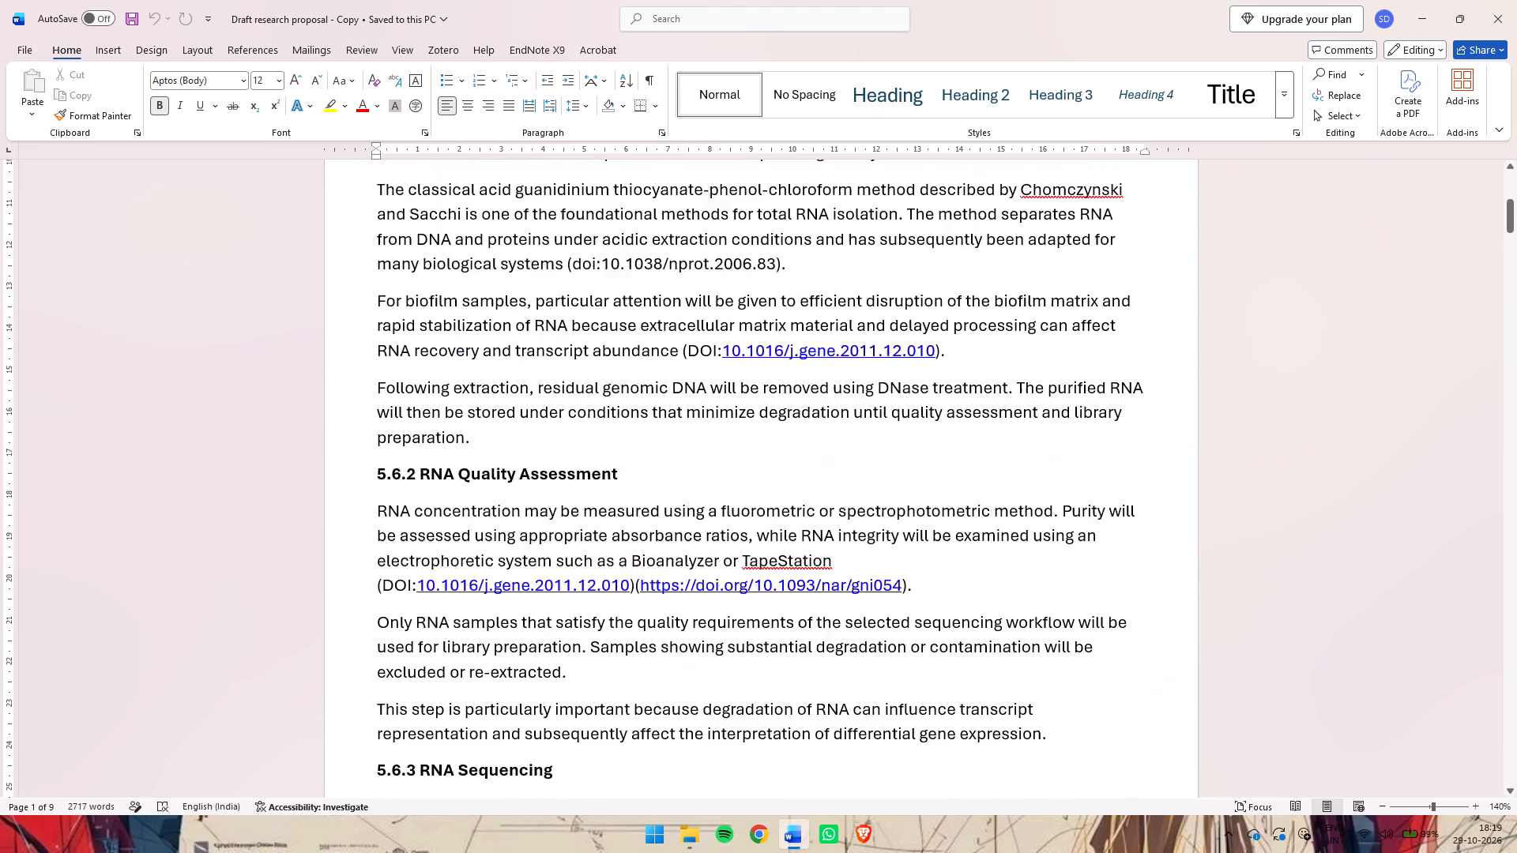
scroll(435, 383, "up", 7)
Arrange the draft proposal document and the Research proposal folder window side by side.
left_click_drag(1022, 26, 0, 265)
left_click(1133, 450)
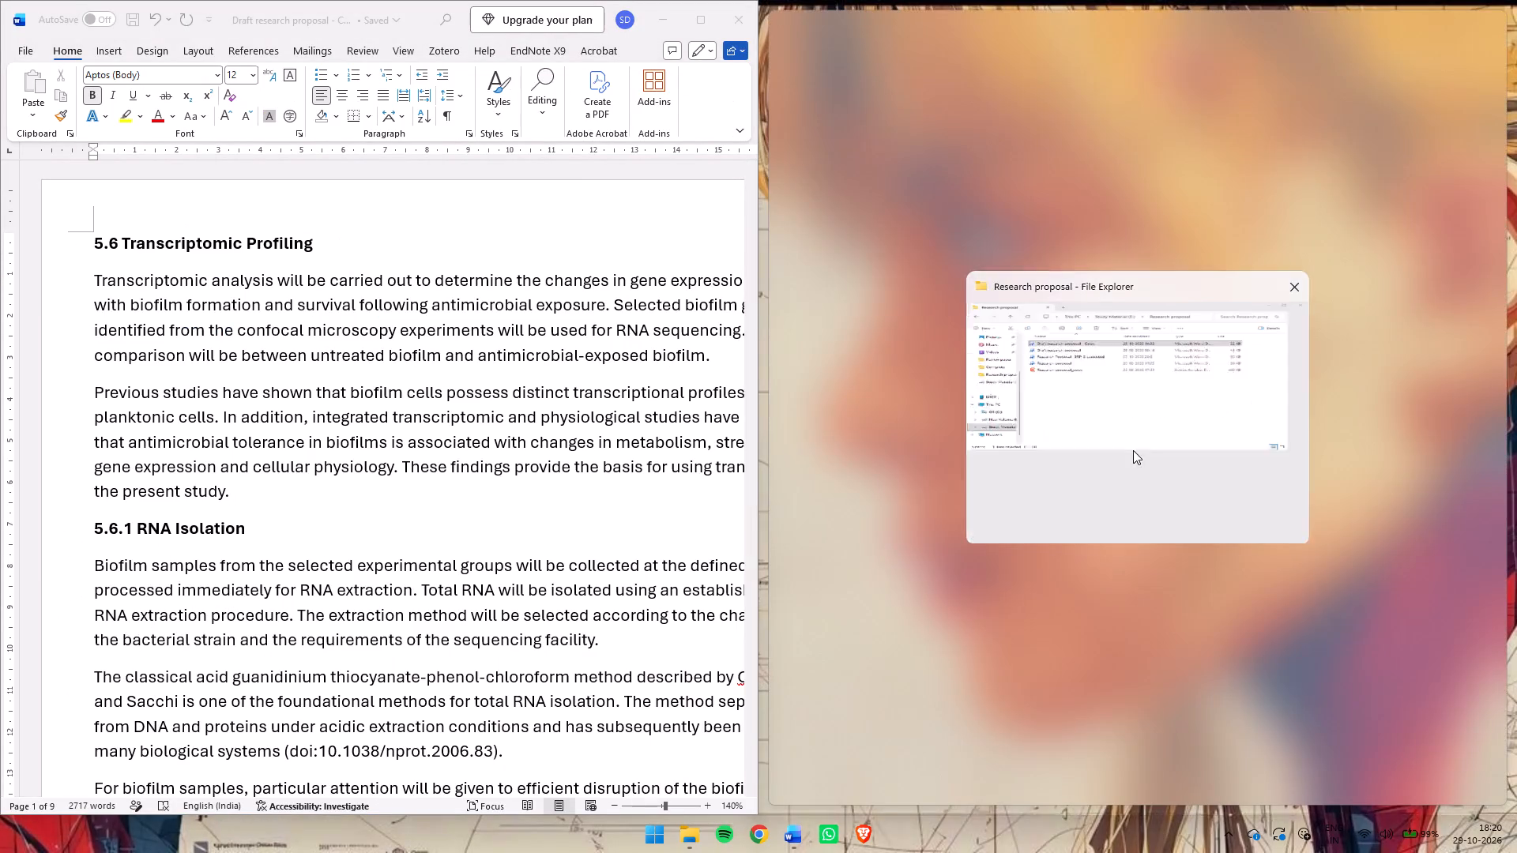
Open the Research proposal_copy PDF, dock it beside the draft document in place of the folder, and hide its tool list.
double_click(963, 227)
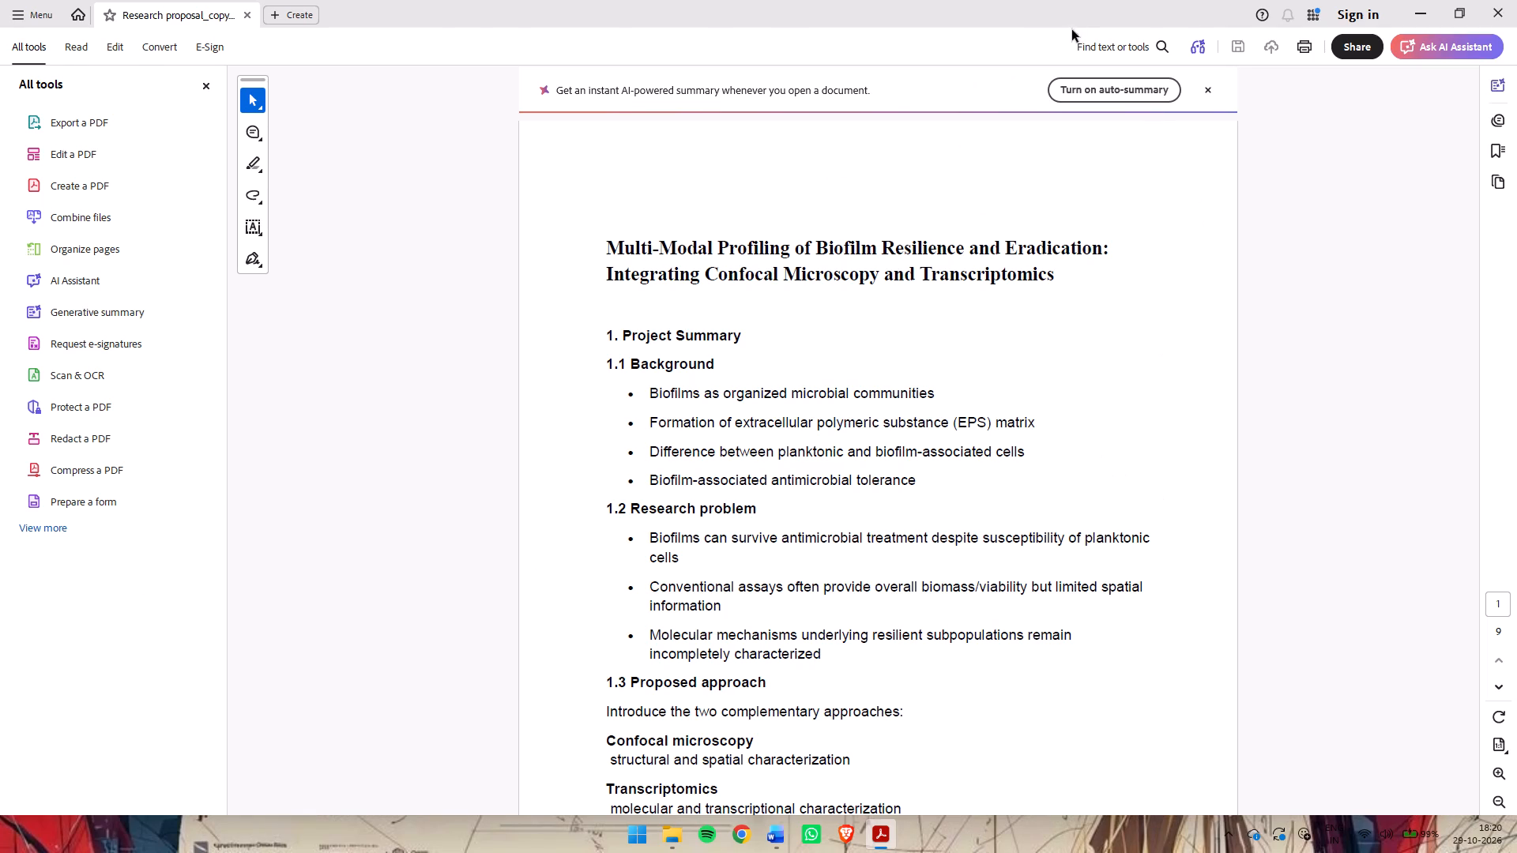
left_click_drag(1047, 13, 1164, 327)
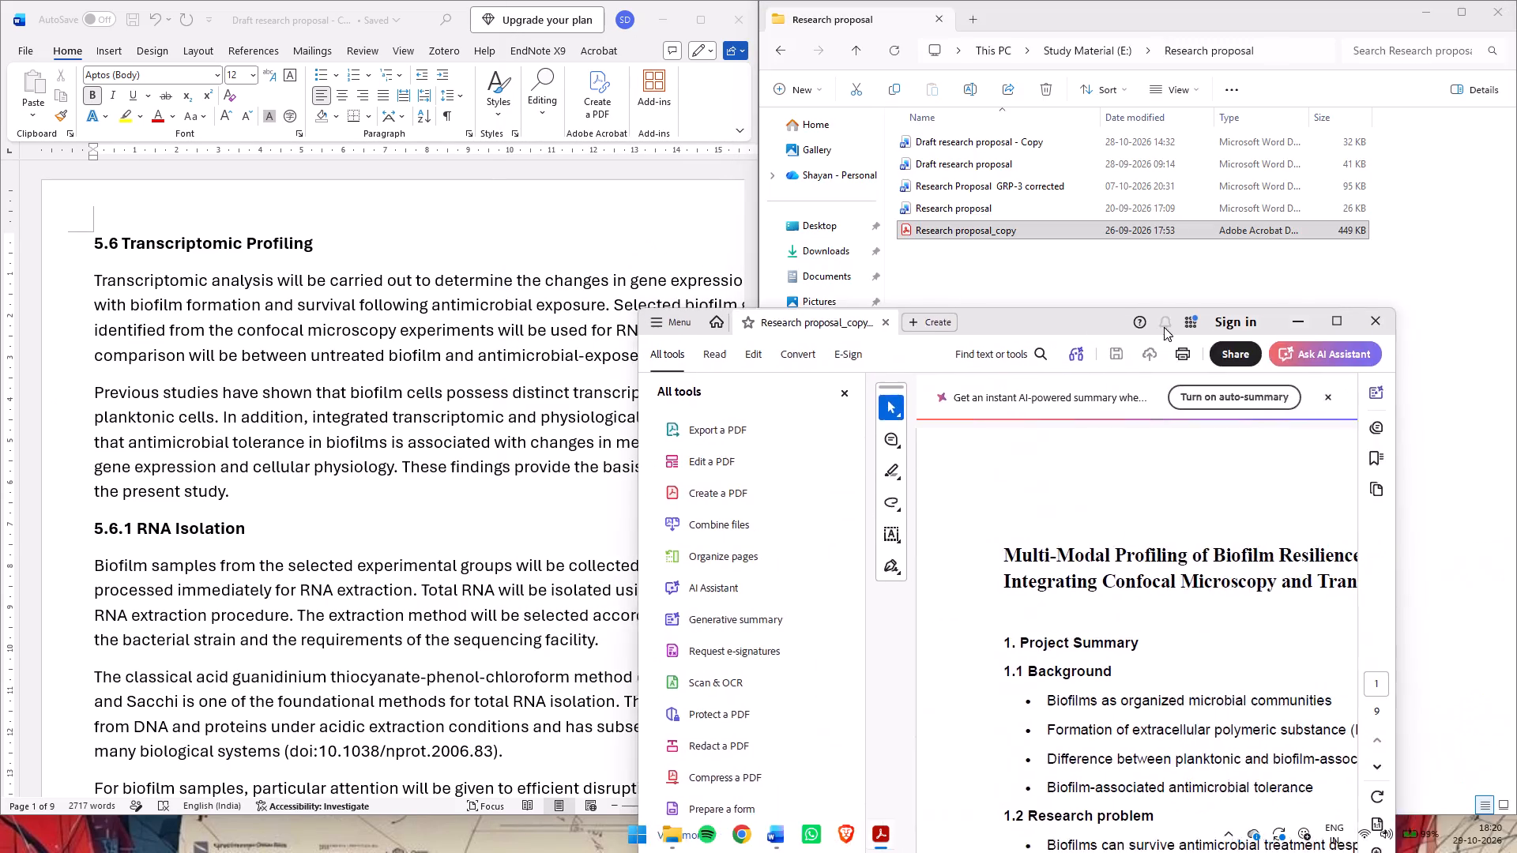
left_click_drag(1164, 327, 1516, 339)
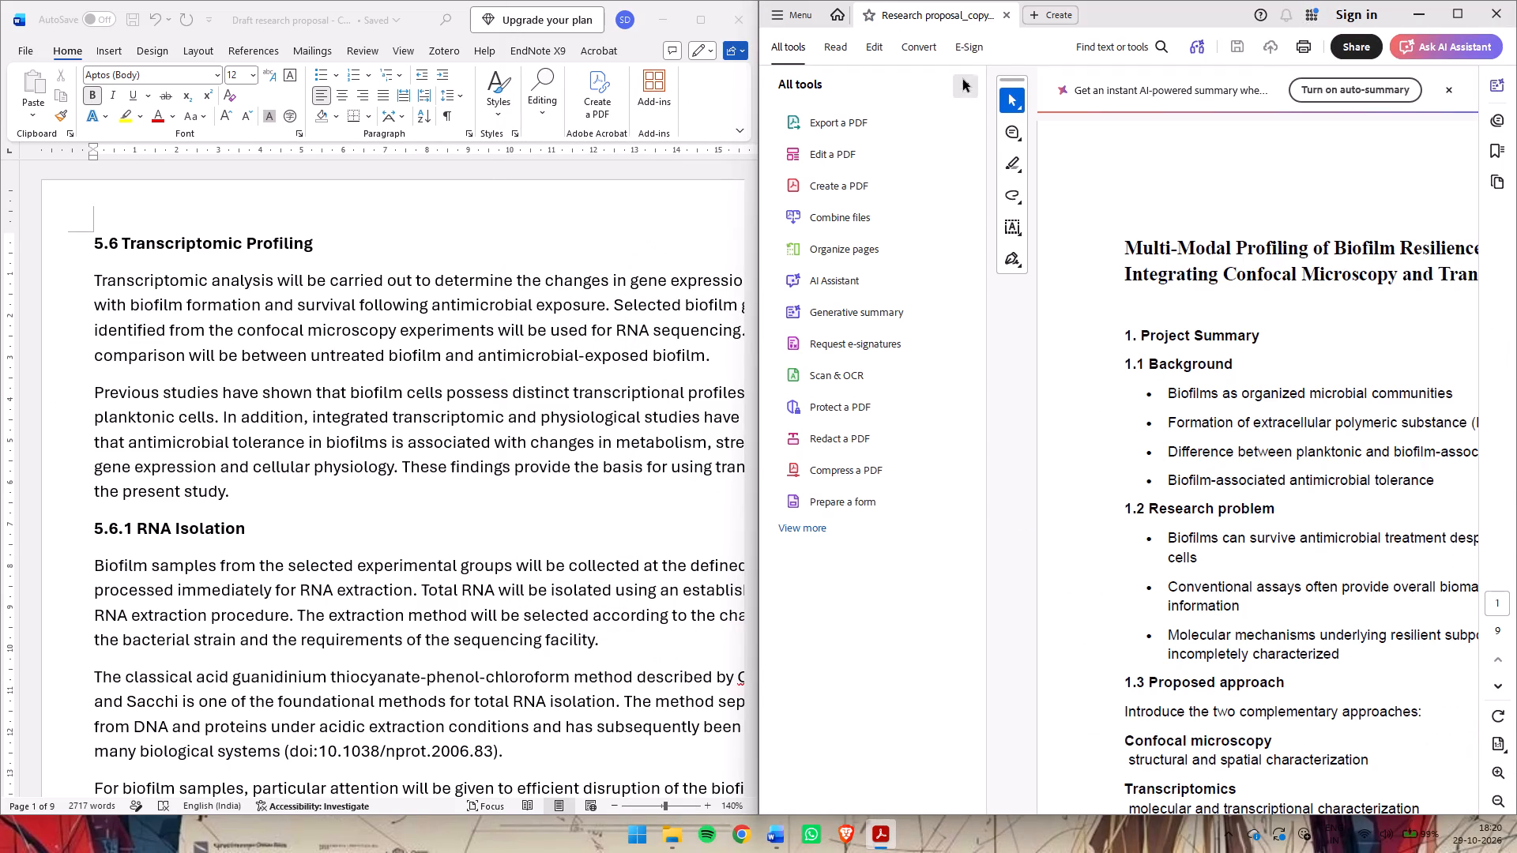
left_click(967, 87)
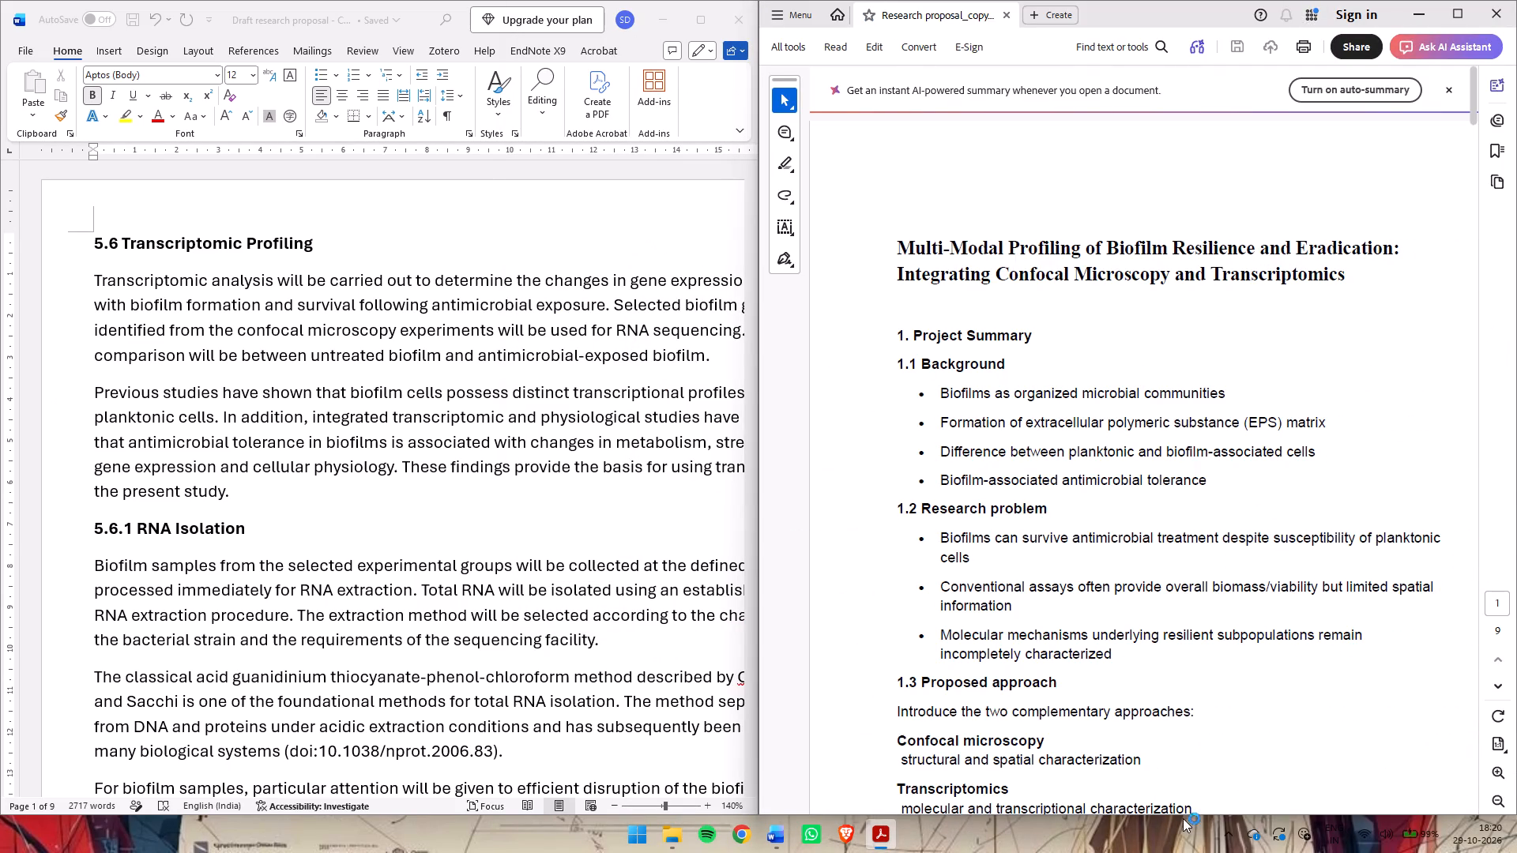
Find section 5.6 Transcriptomic profiling with its annotated subheadings in the proposal PDF.
scroll(1287, 669, "down", 10)
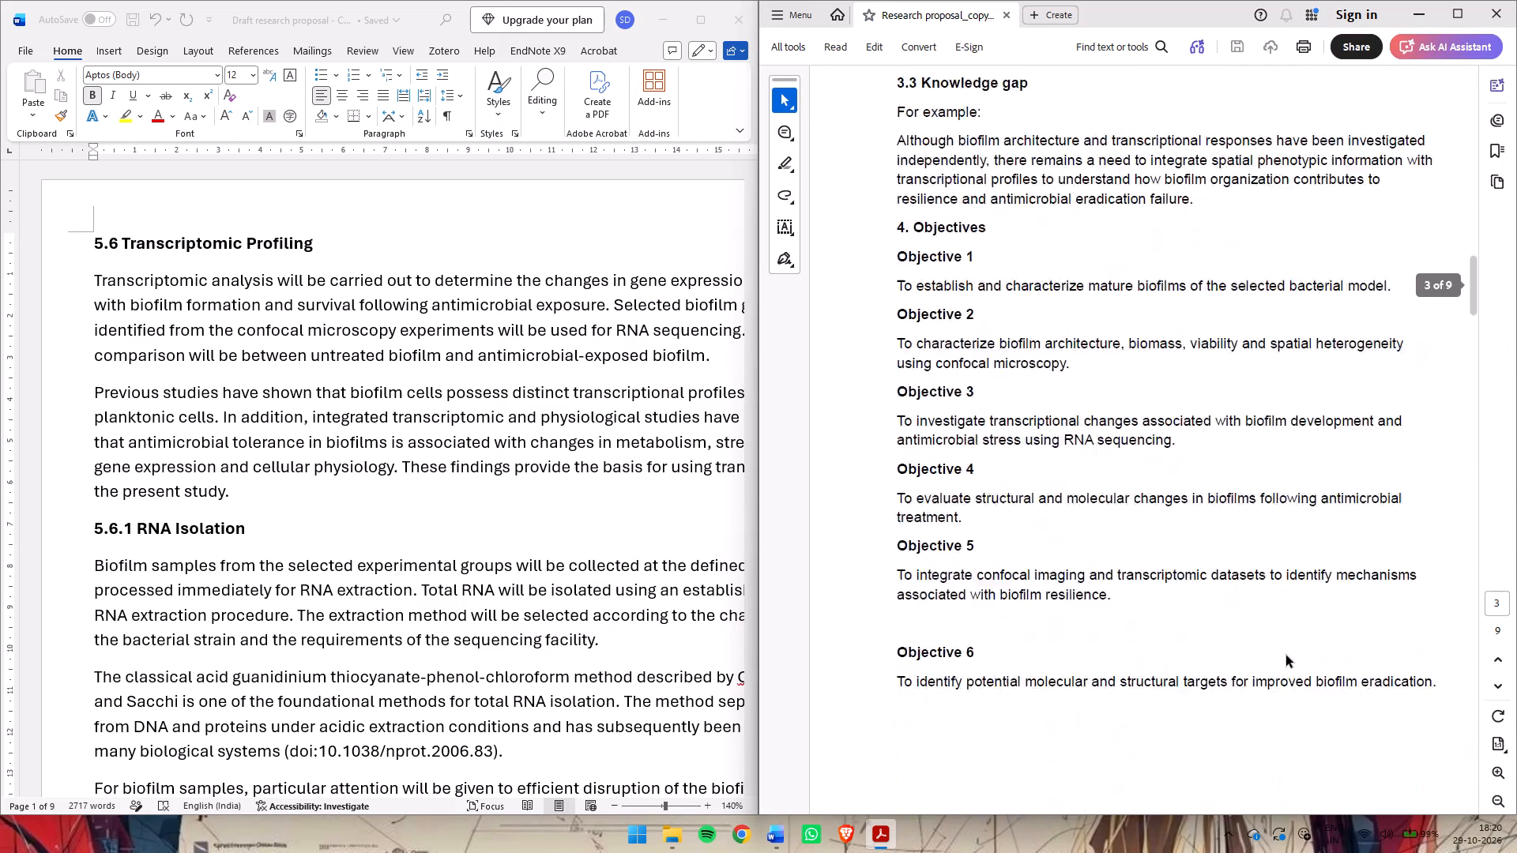
scroll(1286, 656, "down", 8)
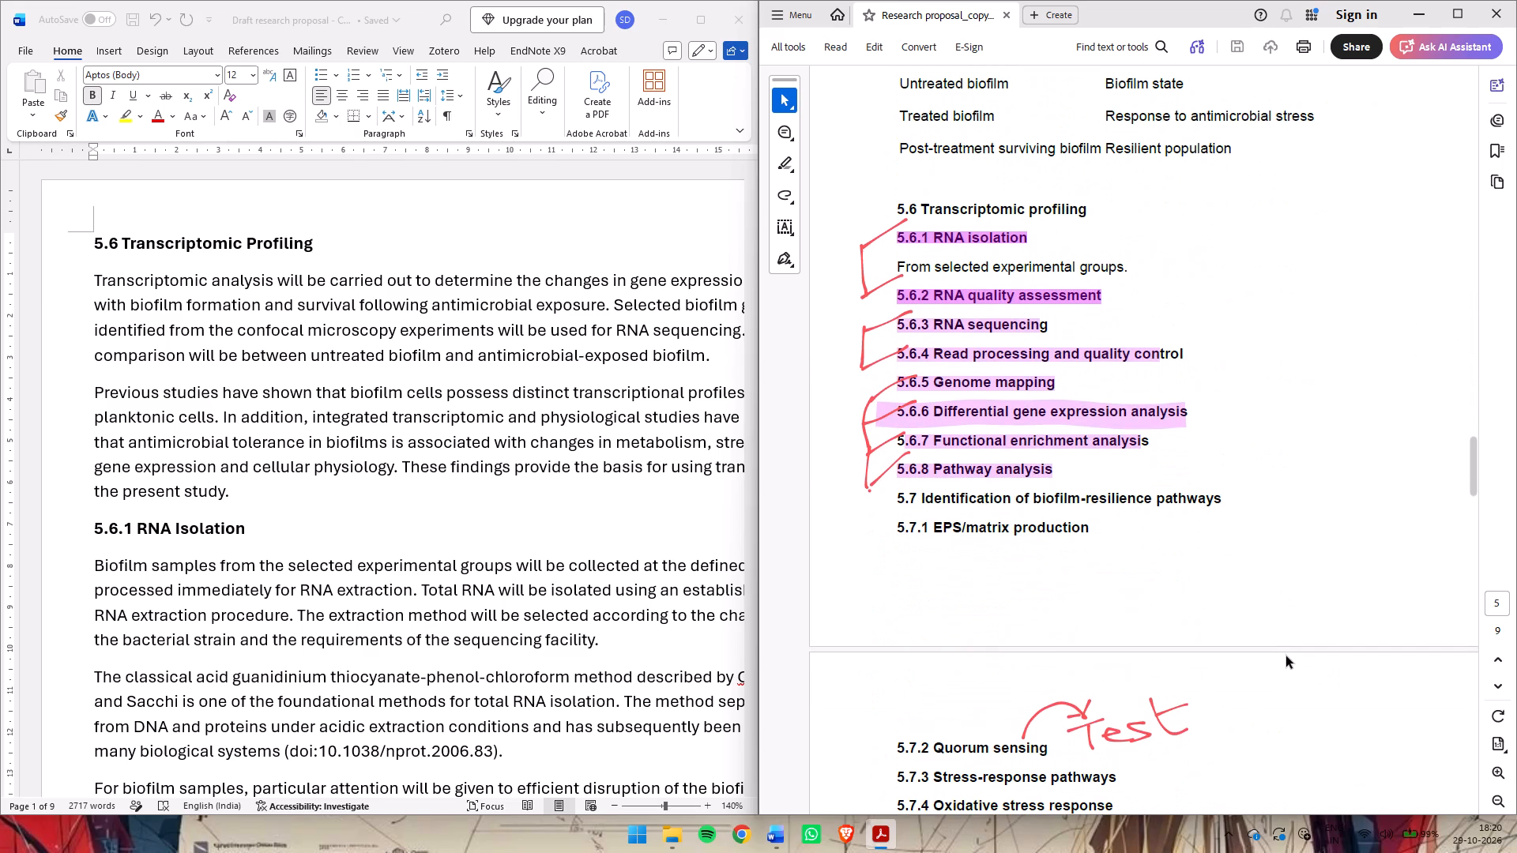
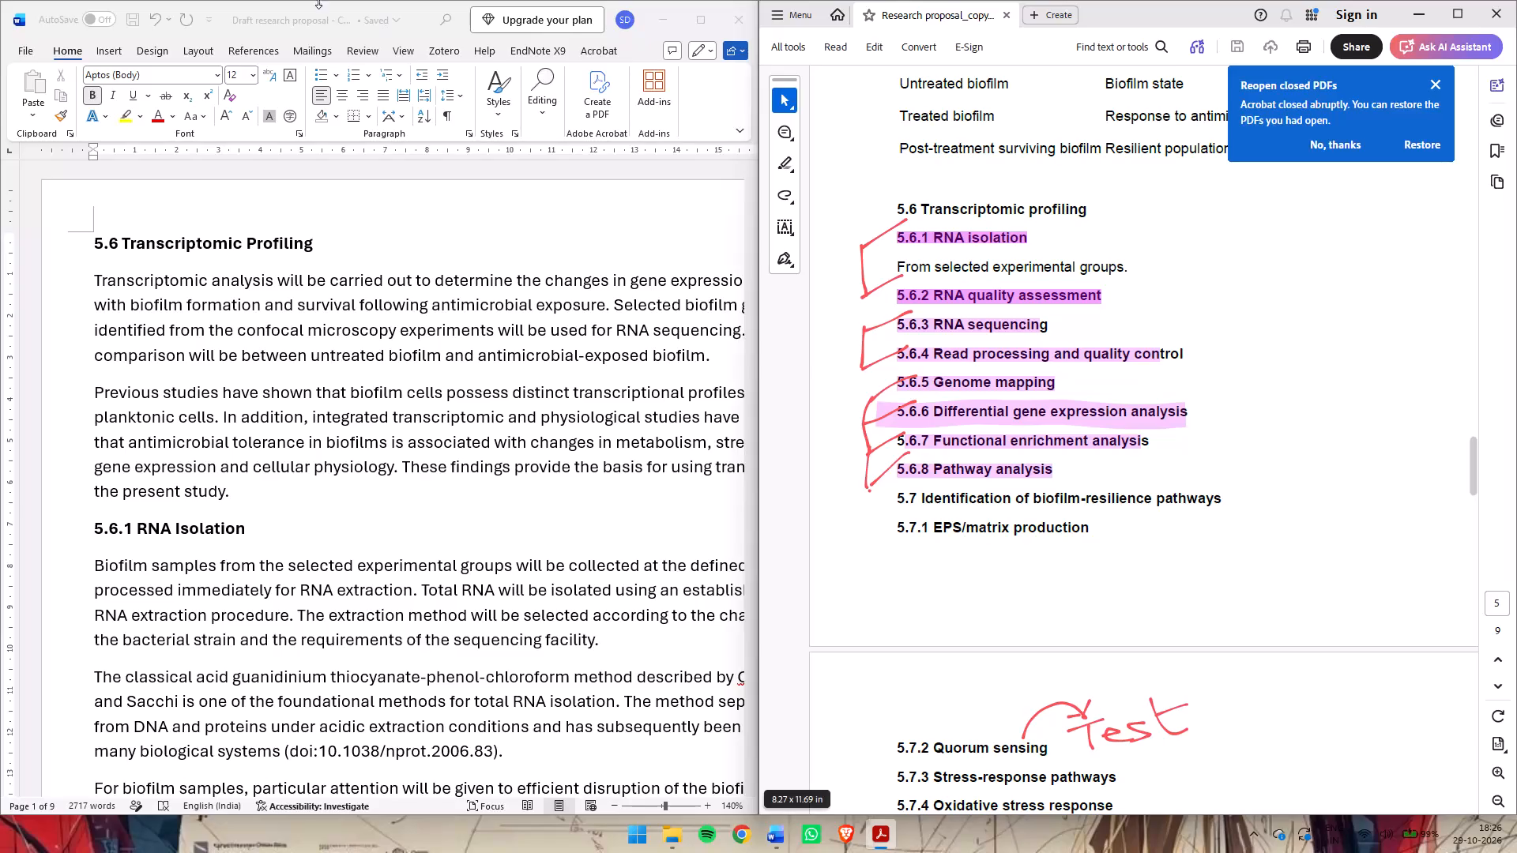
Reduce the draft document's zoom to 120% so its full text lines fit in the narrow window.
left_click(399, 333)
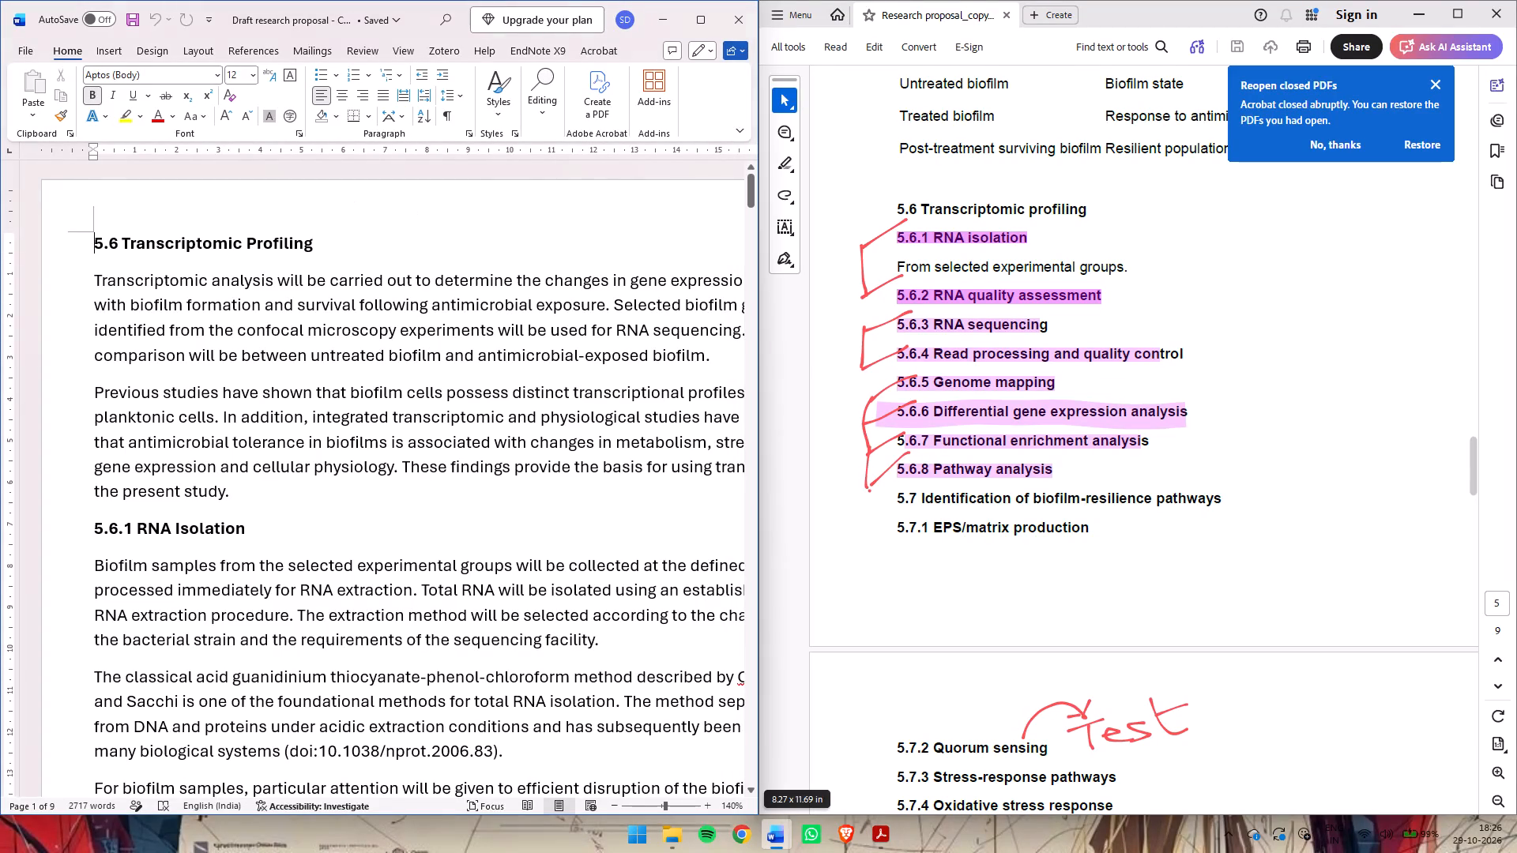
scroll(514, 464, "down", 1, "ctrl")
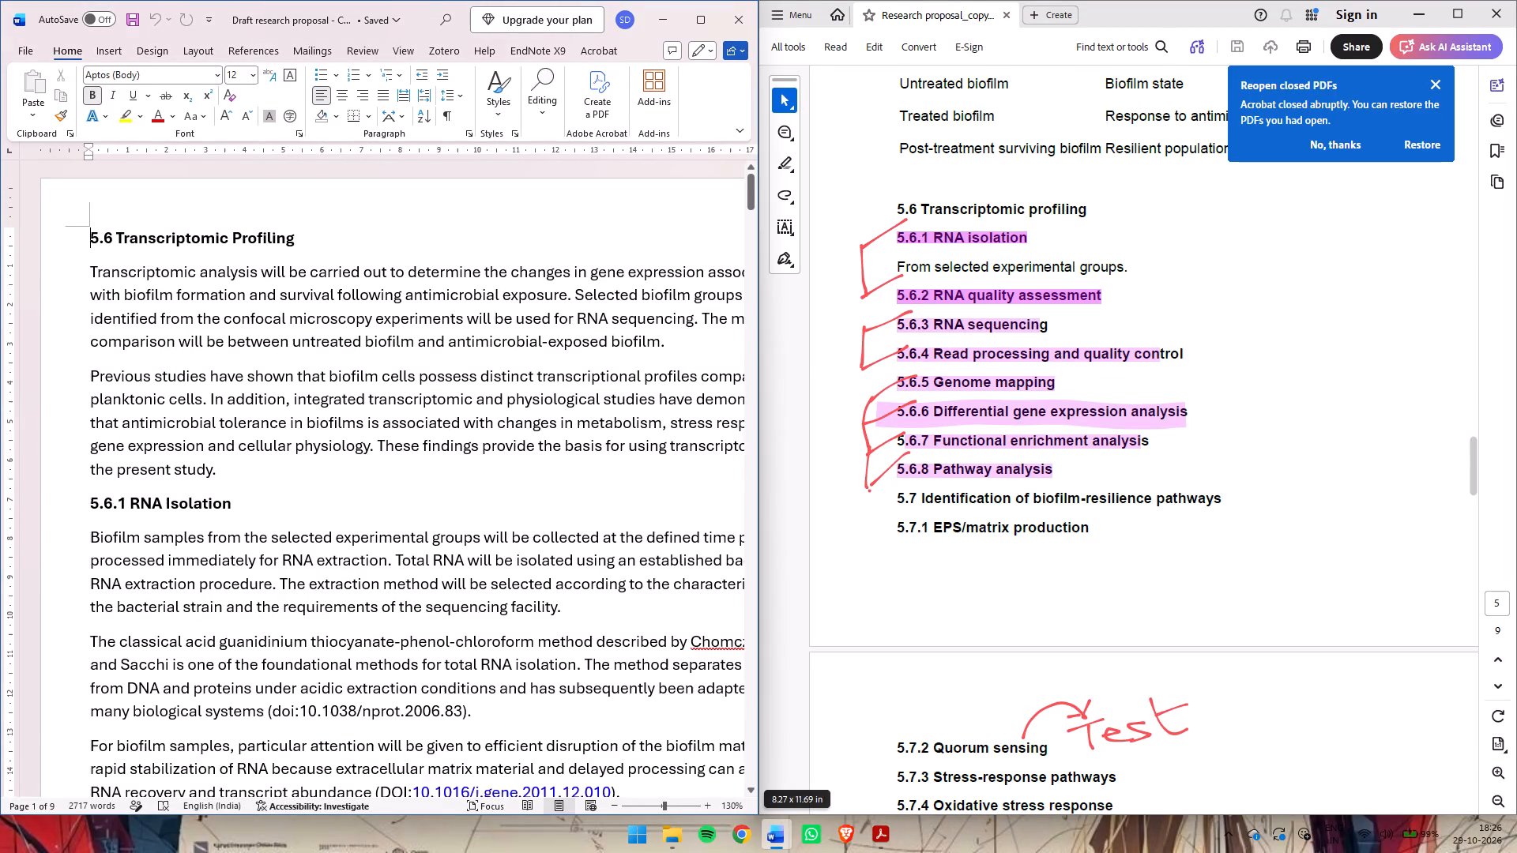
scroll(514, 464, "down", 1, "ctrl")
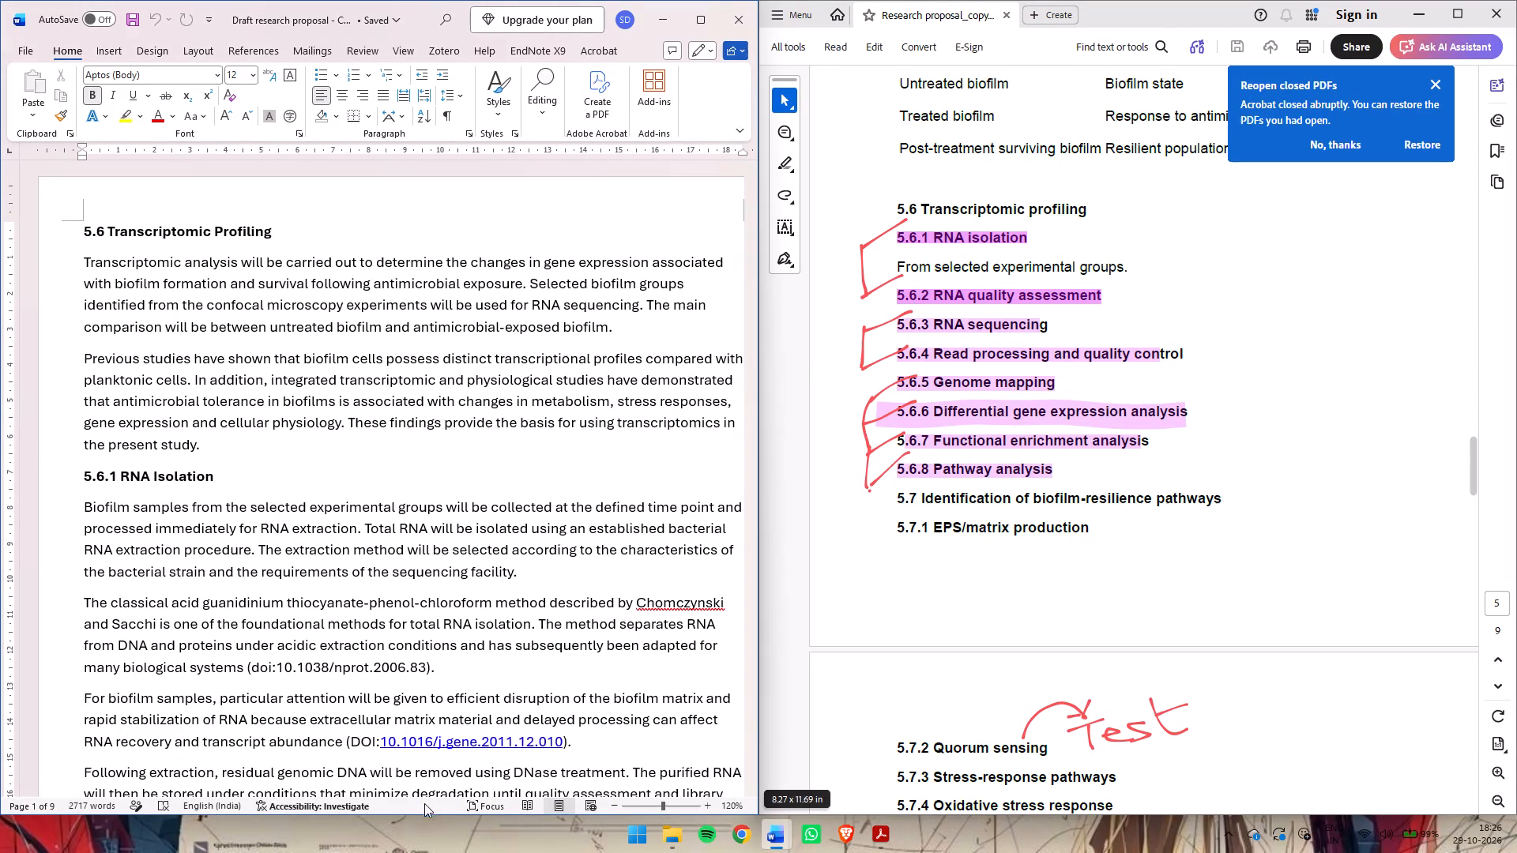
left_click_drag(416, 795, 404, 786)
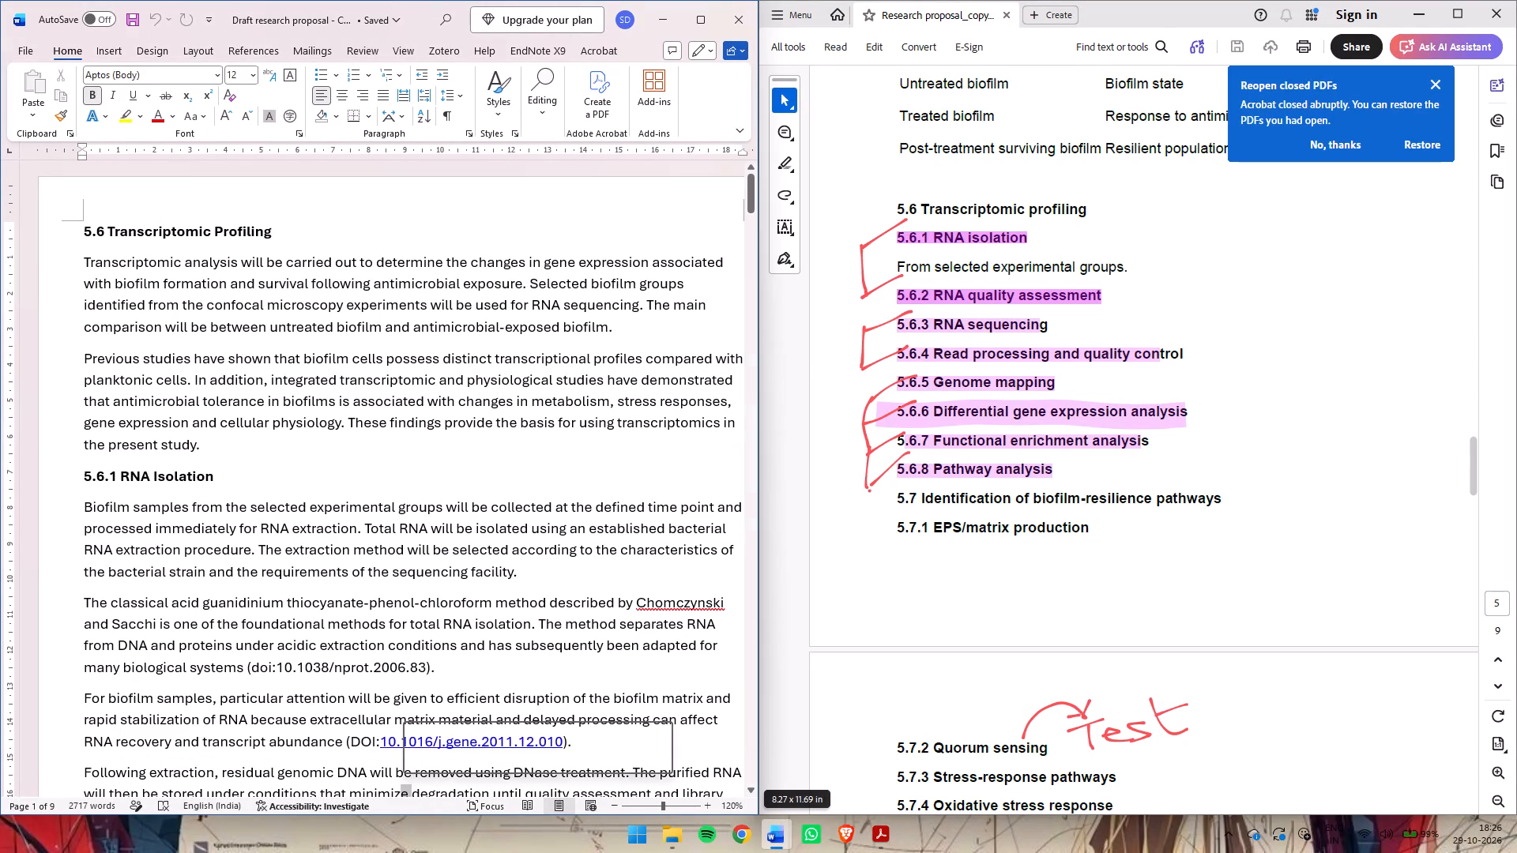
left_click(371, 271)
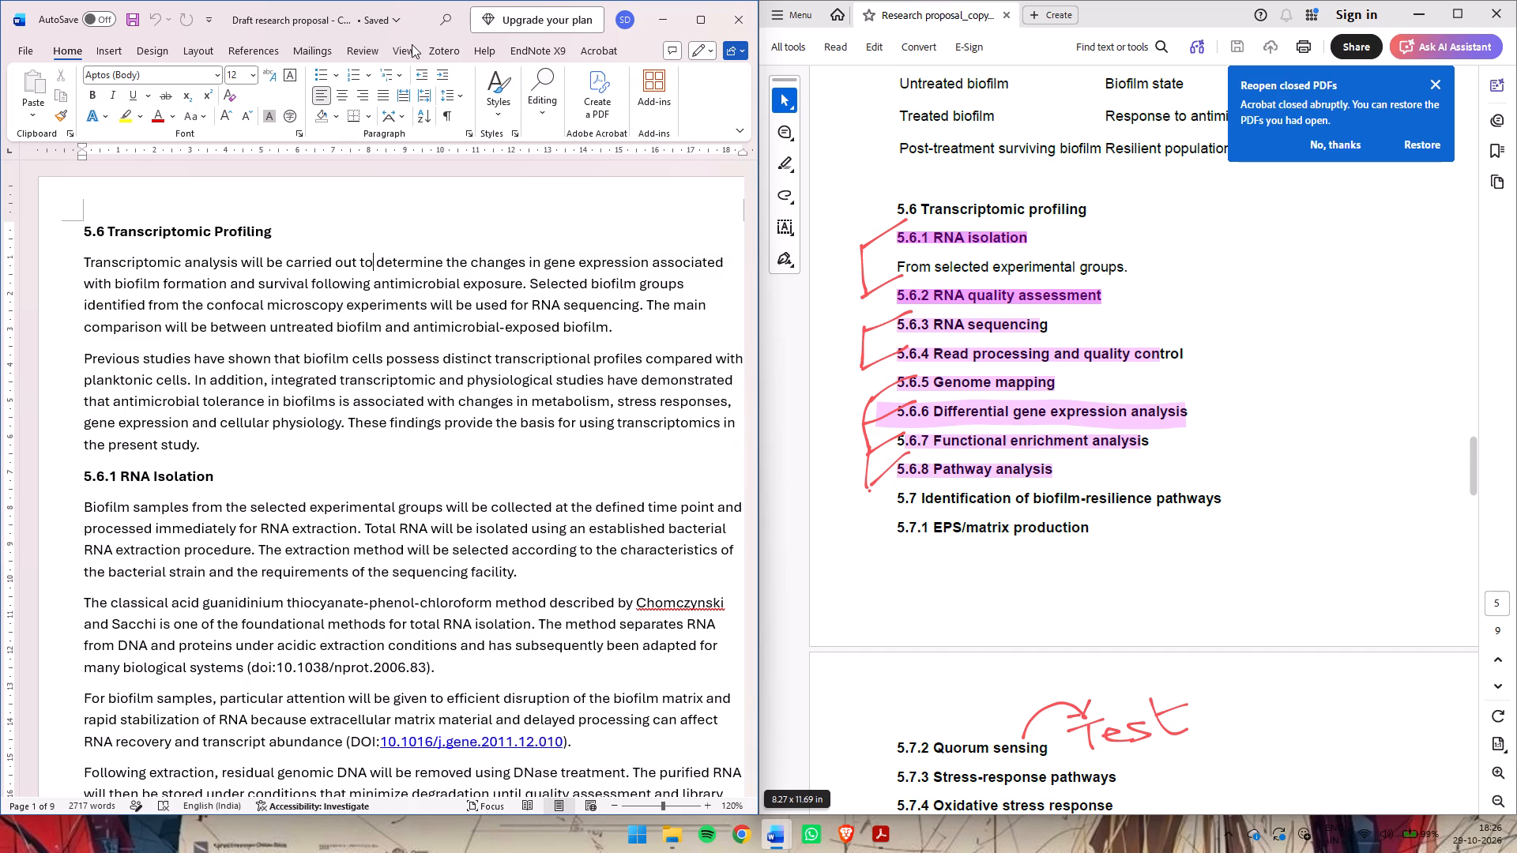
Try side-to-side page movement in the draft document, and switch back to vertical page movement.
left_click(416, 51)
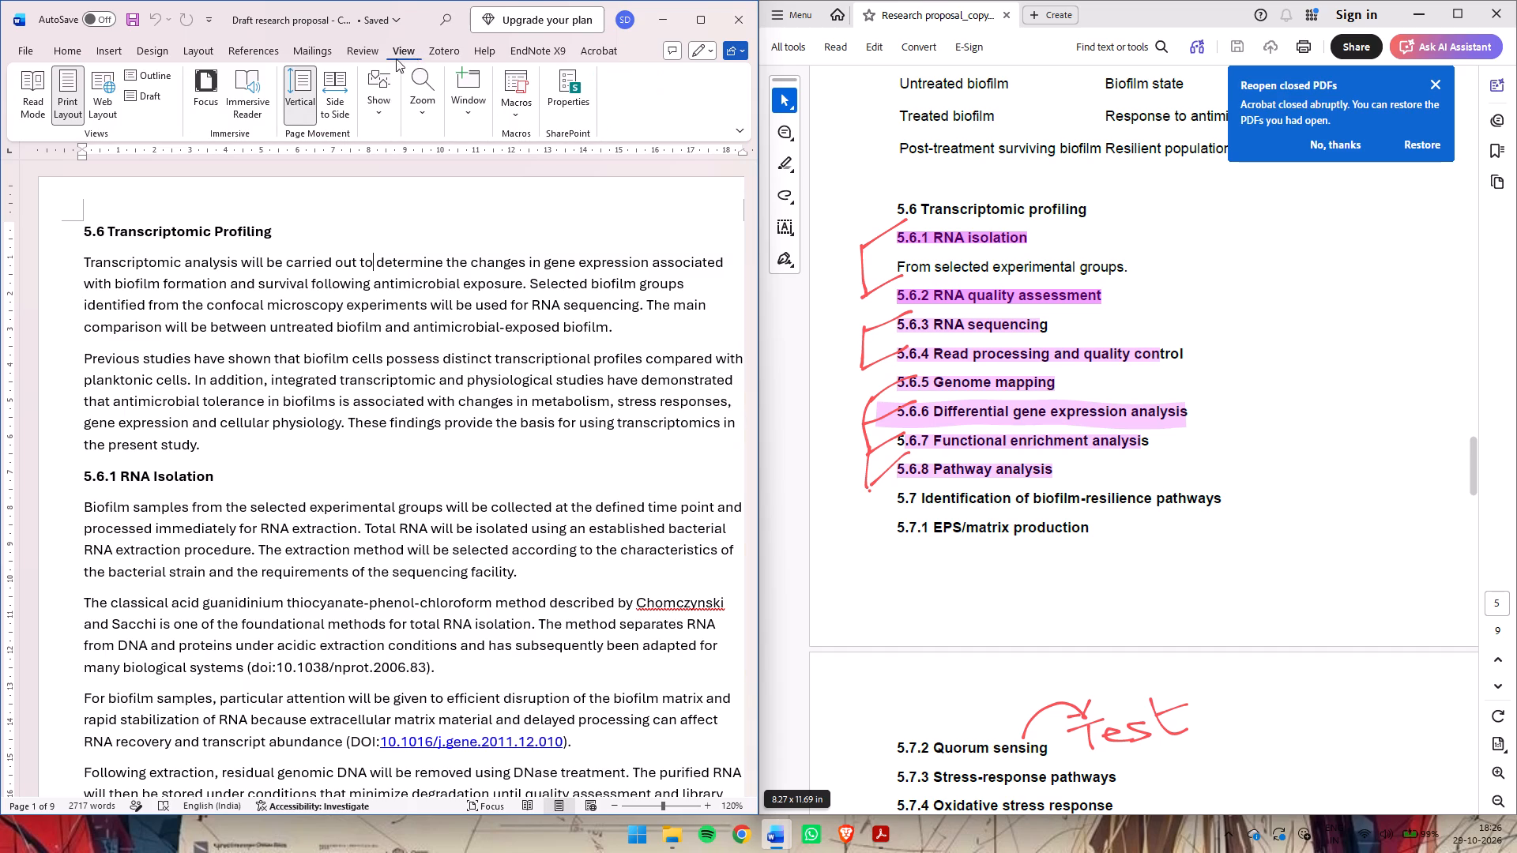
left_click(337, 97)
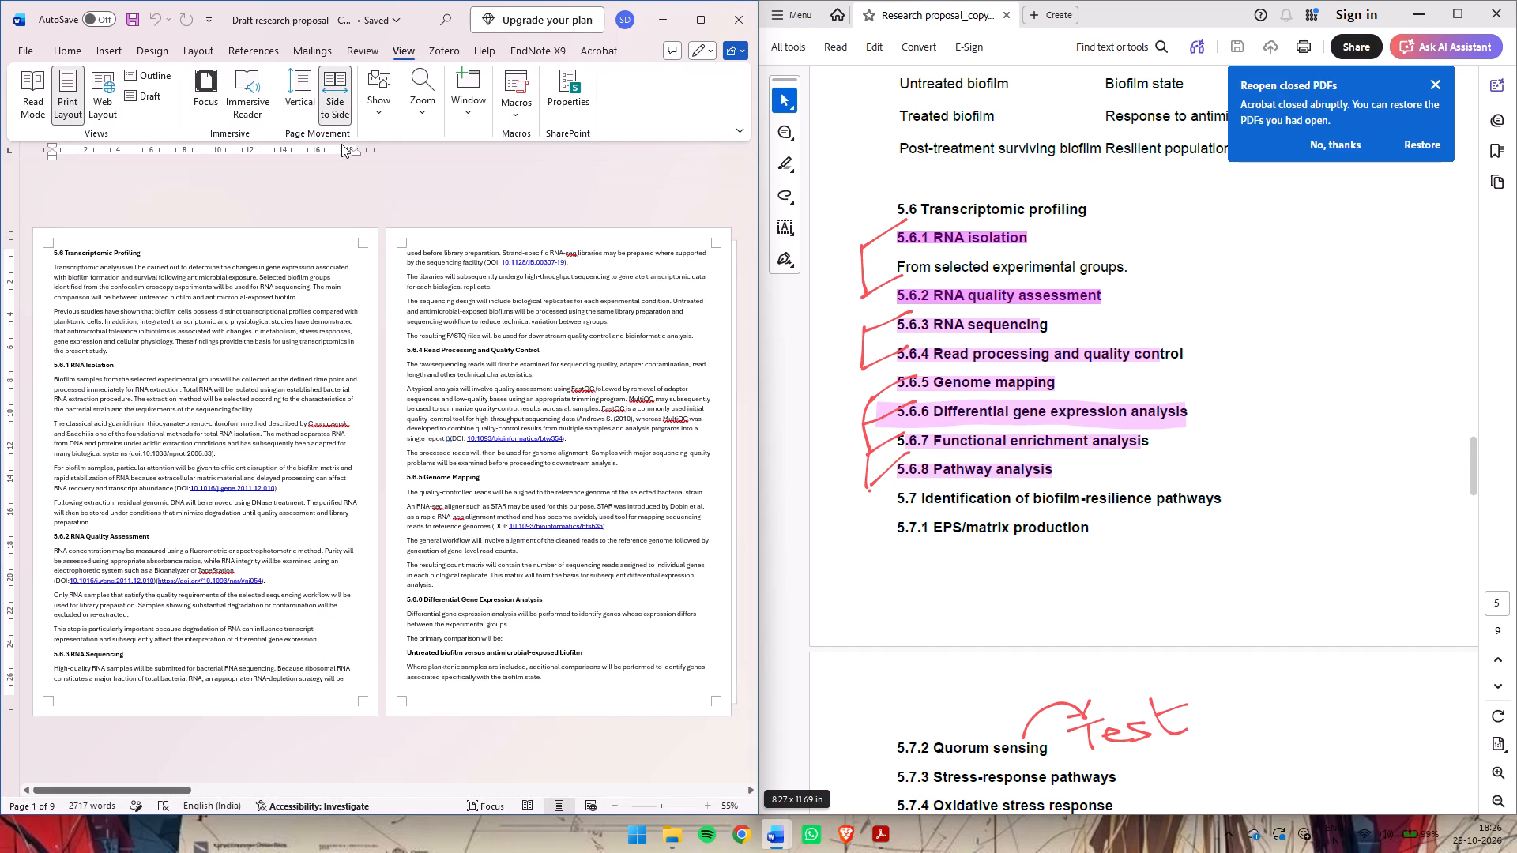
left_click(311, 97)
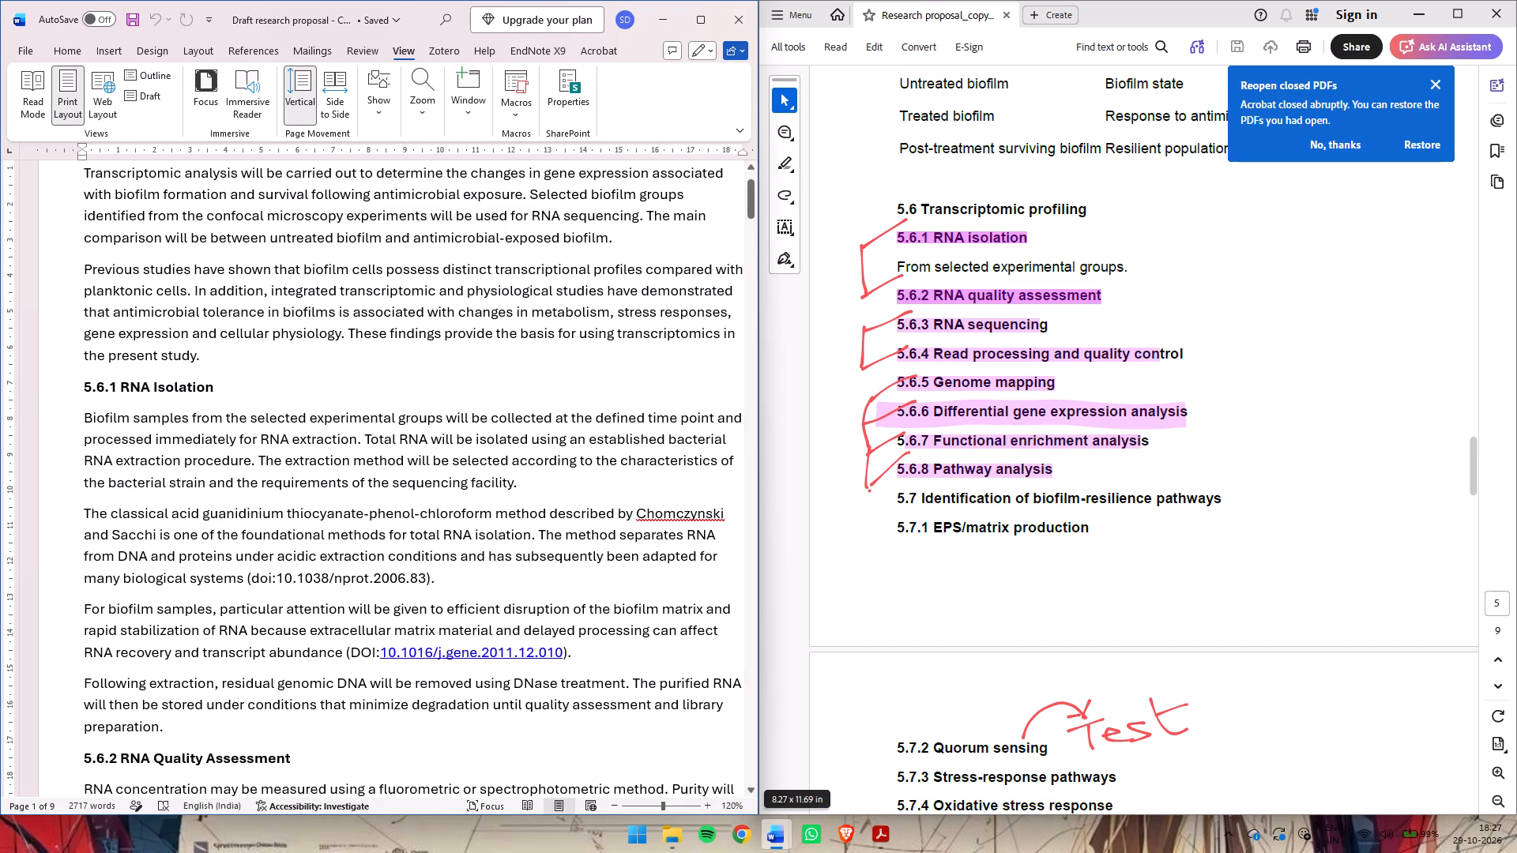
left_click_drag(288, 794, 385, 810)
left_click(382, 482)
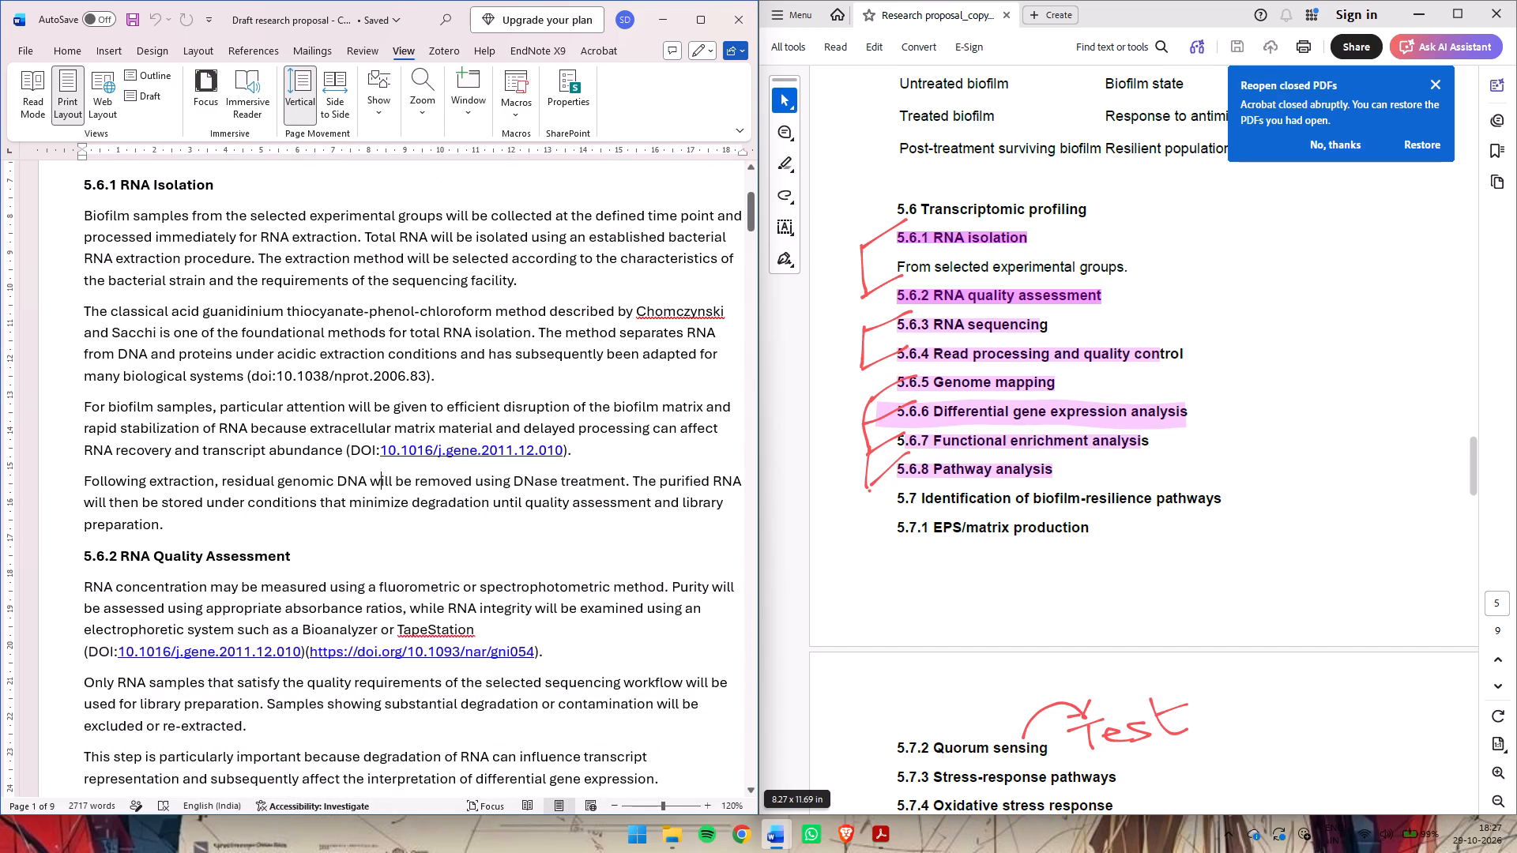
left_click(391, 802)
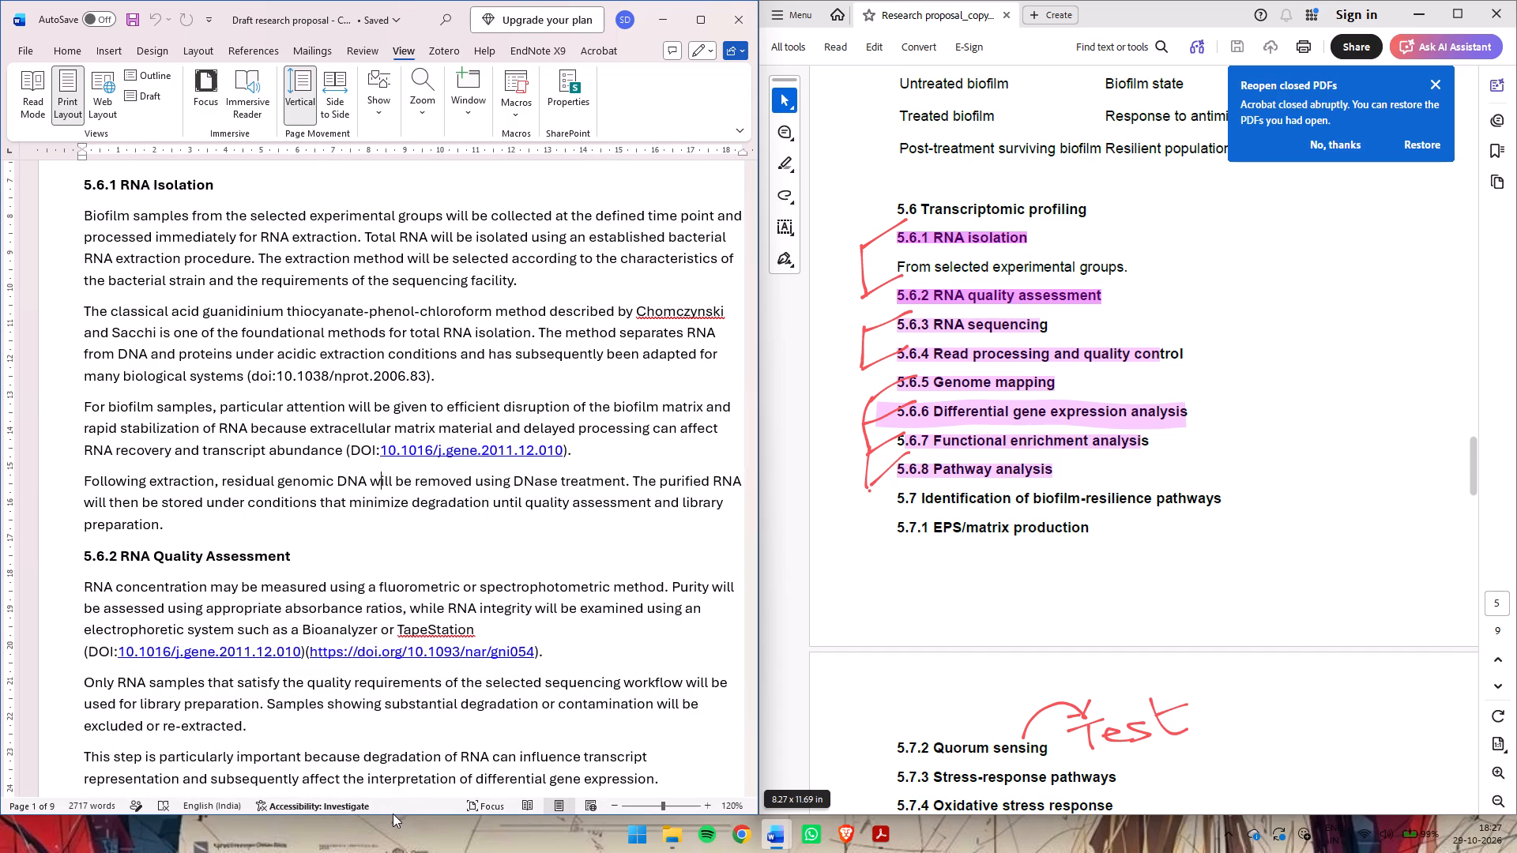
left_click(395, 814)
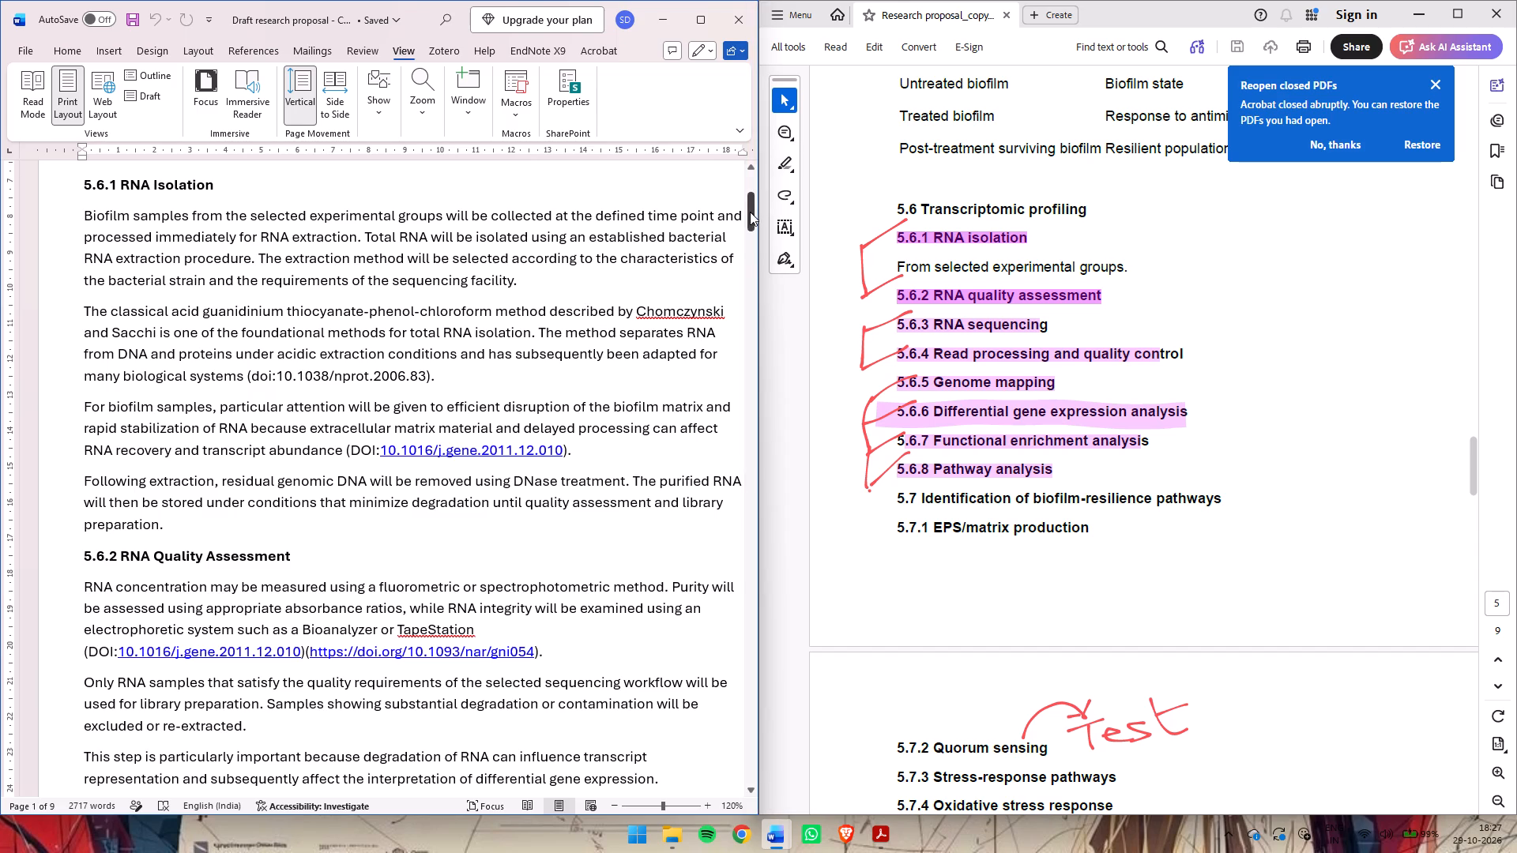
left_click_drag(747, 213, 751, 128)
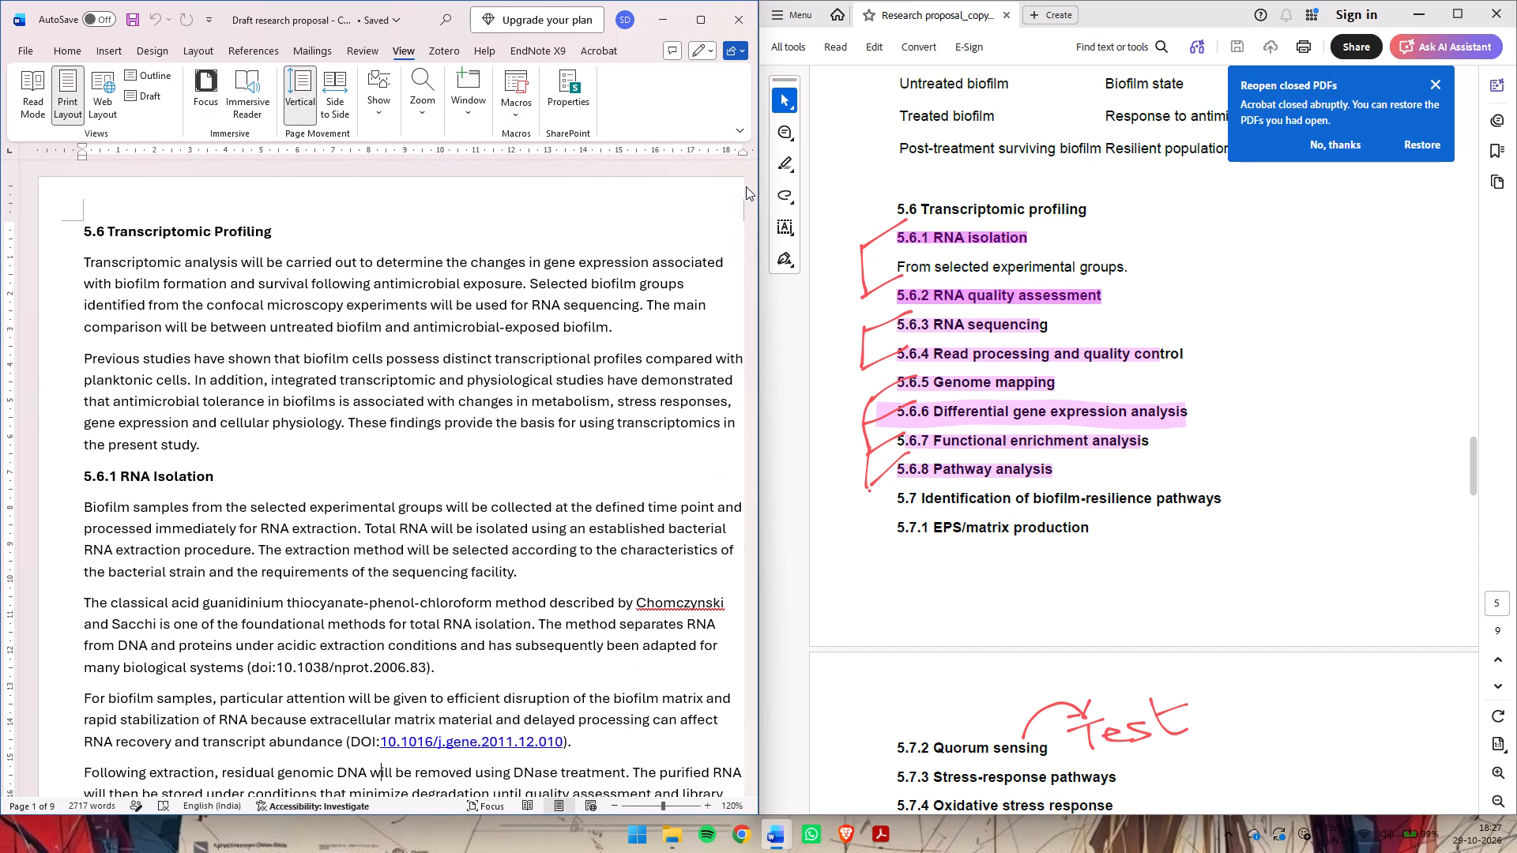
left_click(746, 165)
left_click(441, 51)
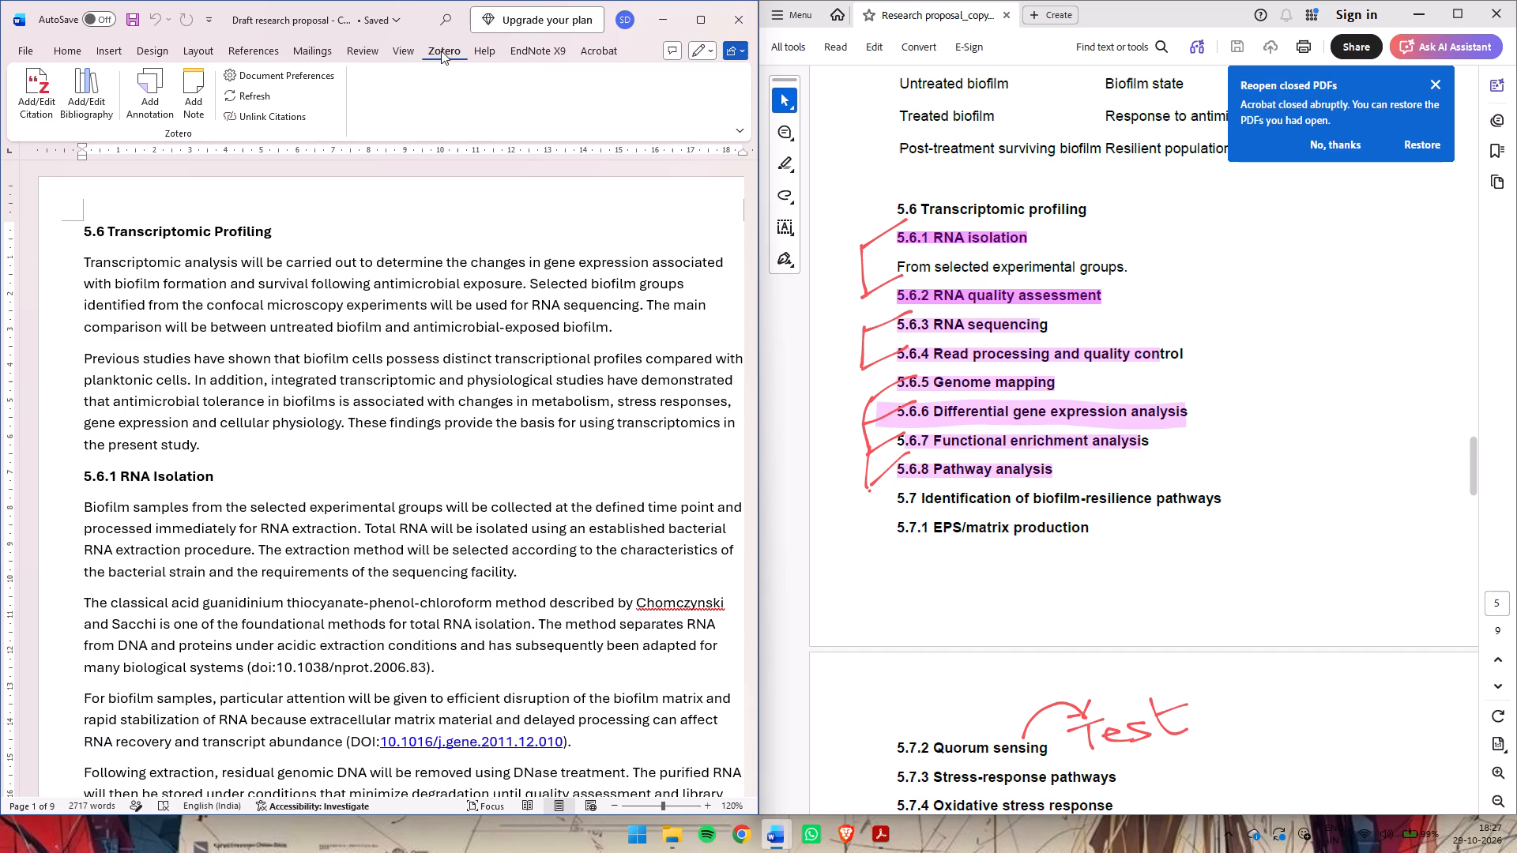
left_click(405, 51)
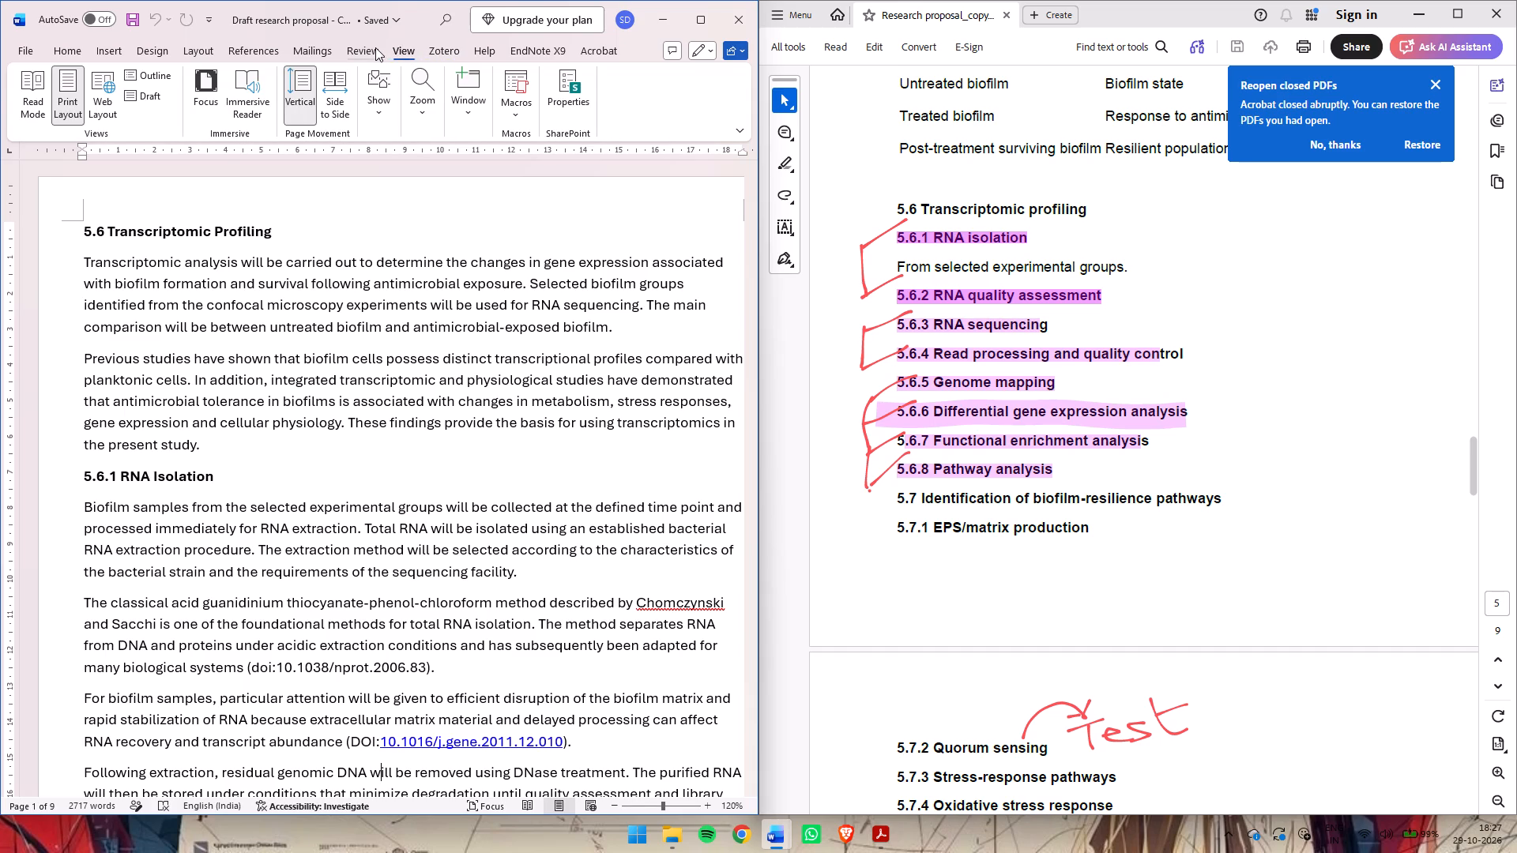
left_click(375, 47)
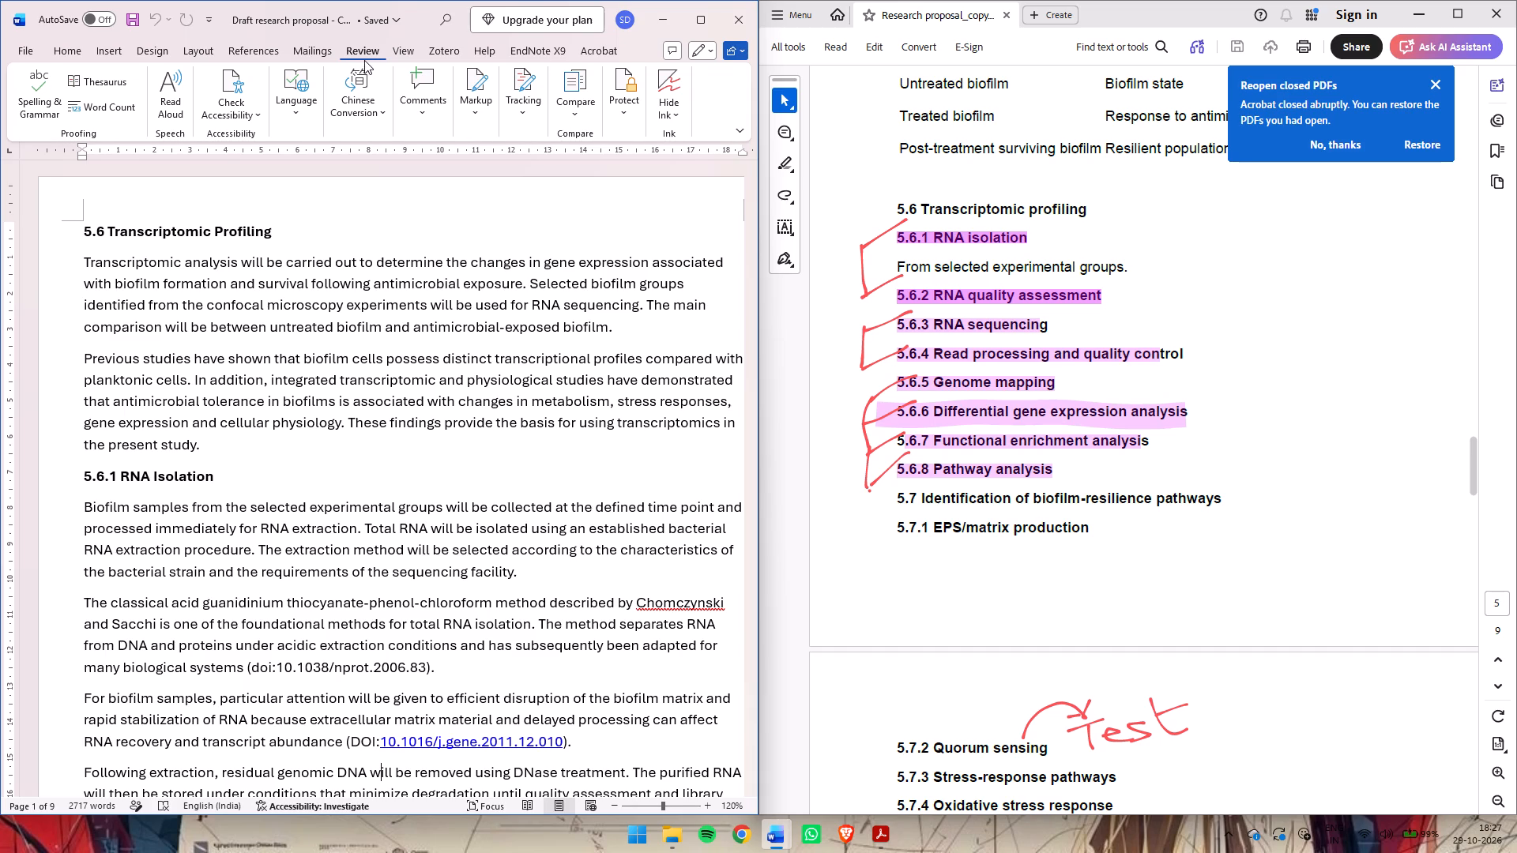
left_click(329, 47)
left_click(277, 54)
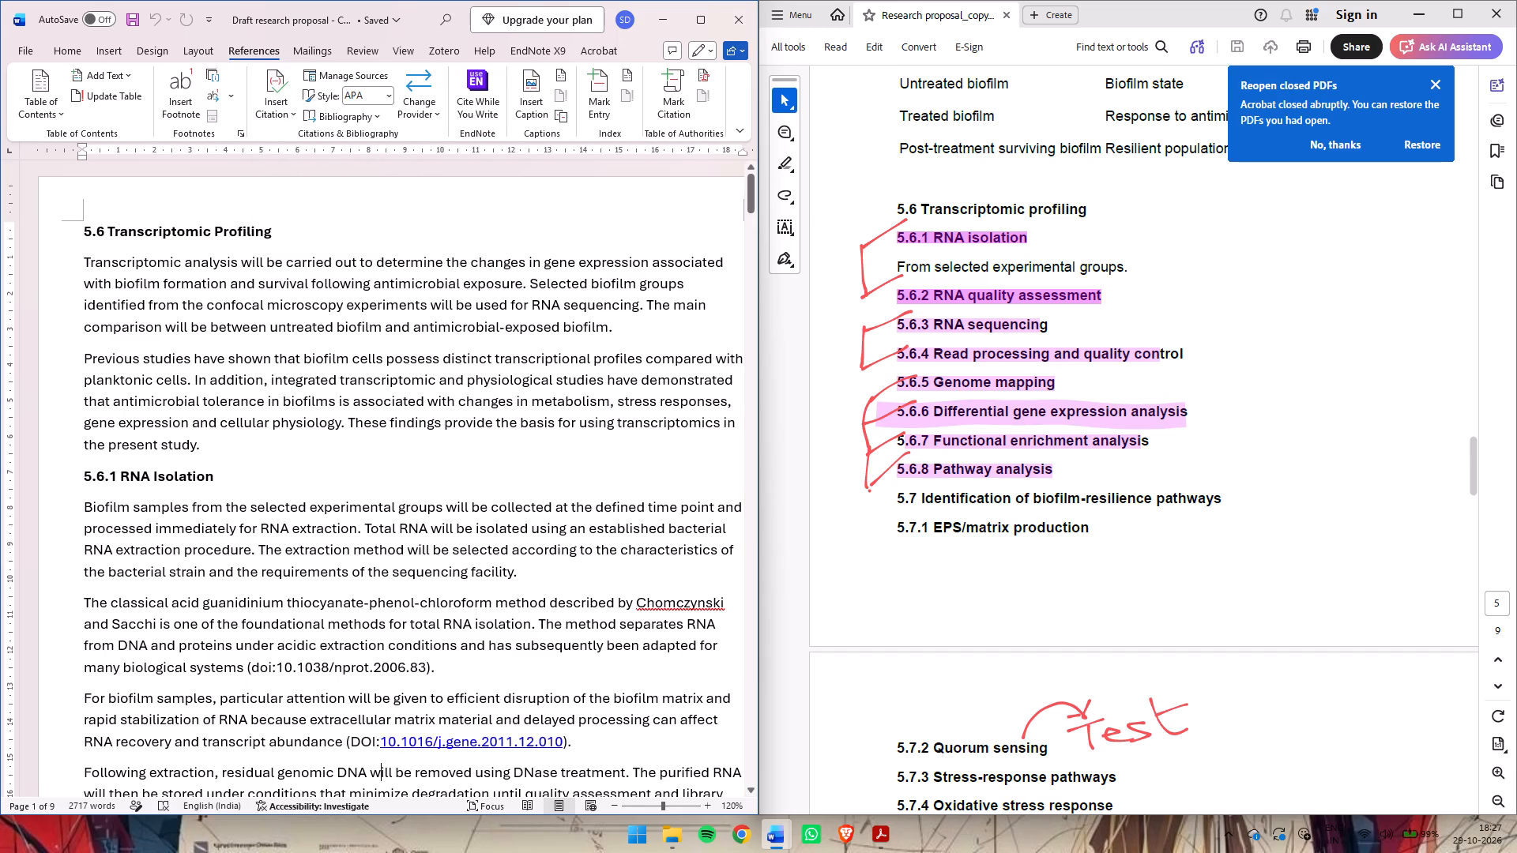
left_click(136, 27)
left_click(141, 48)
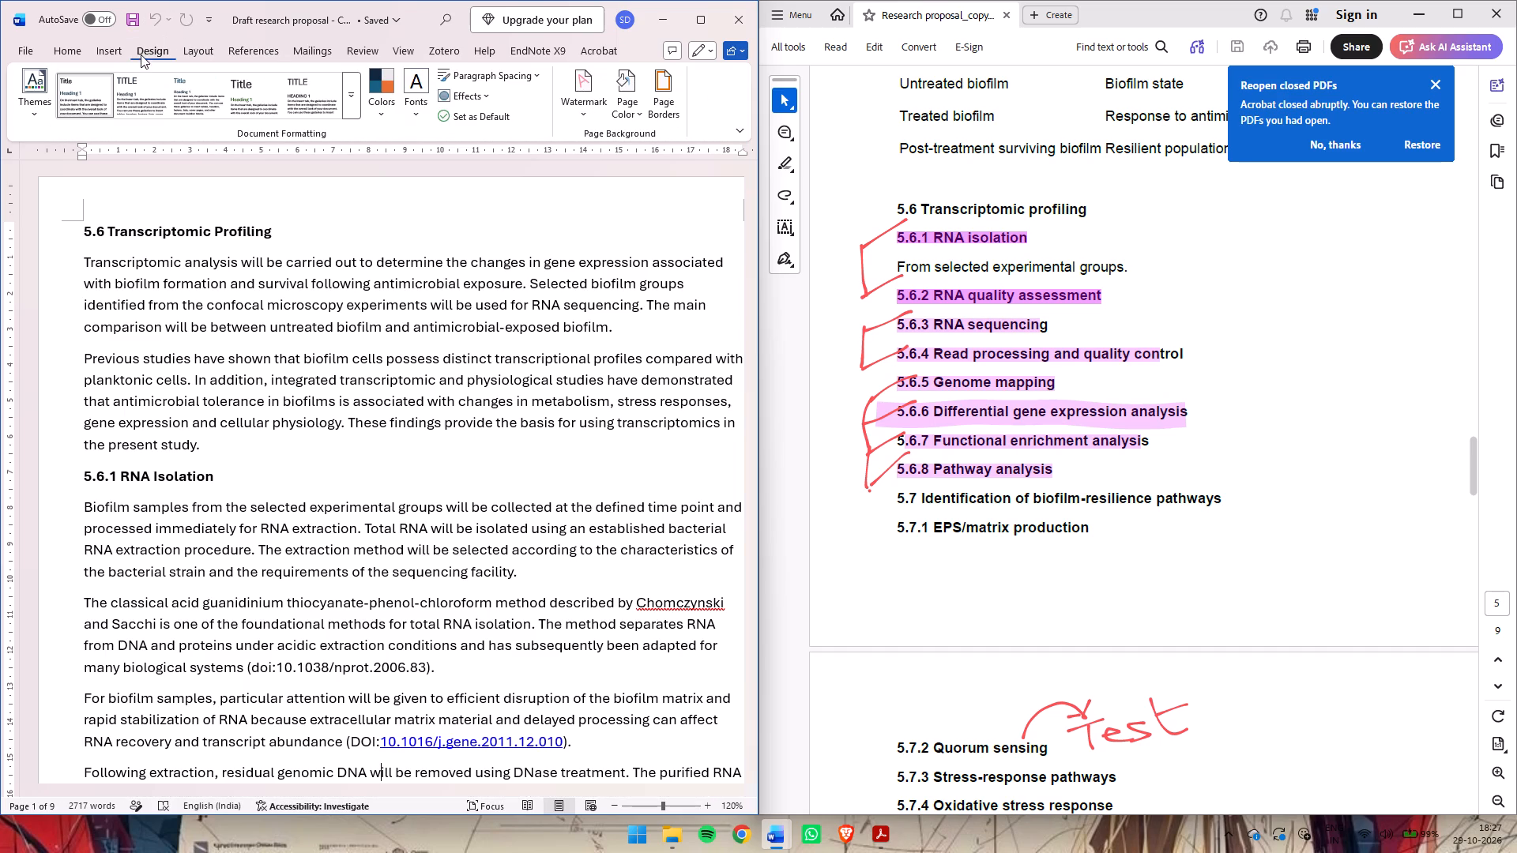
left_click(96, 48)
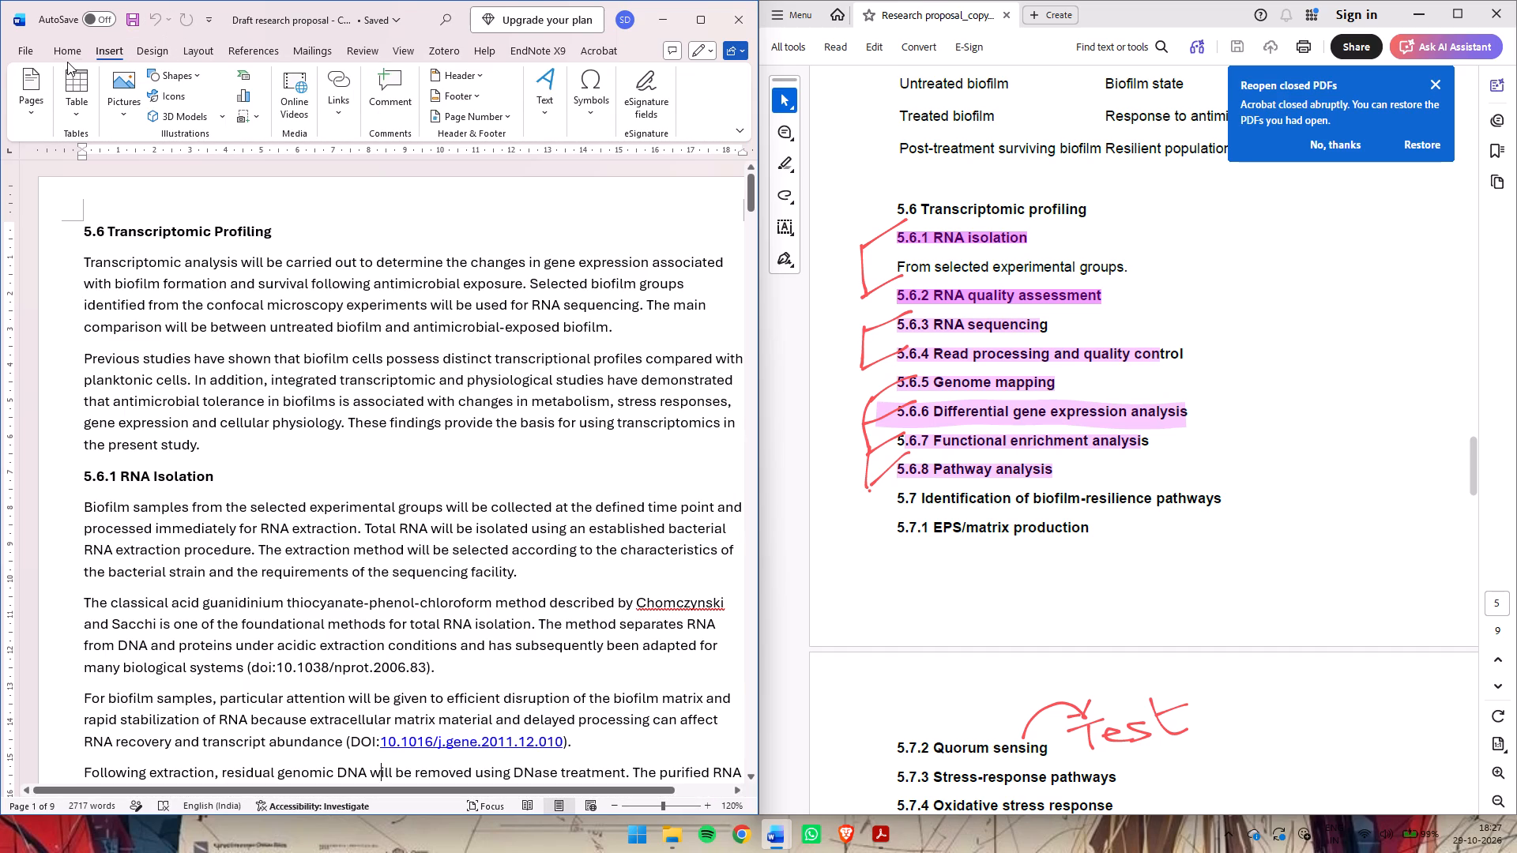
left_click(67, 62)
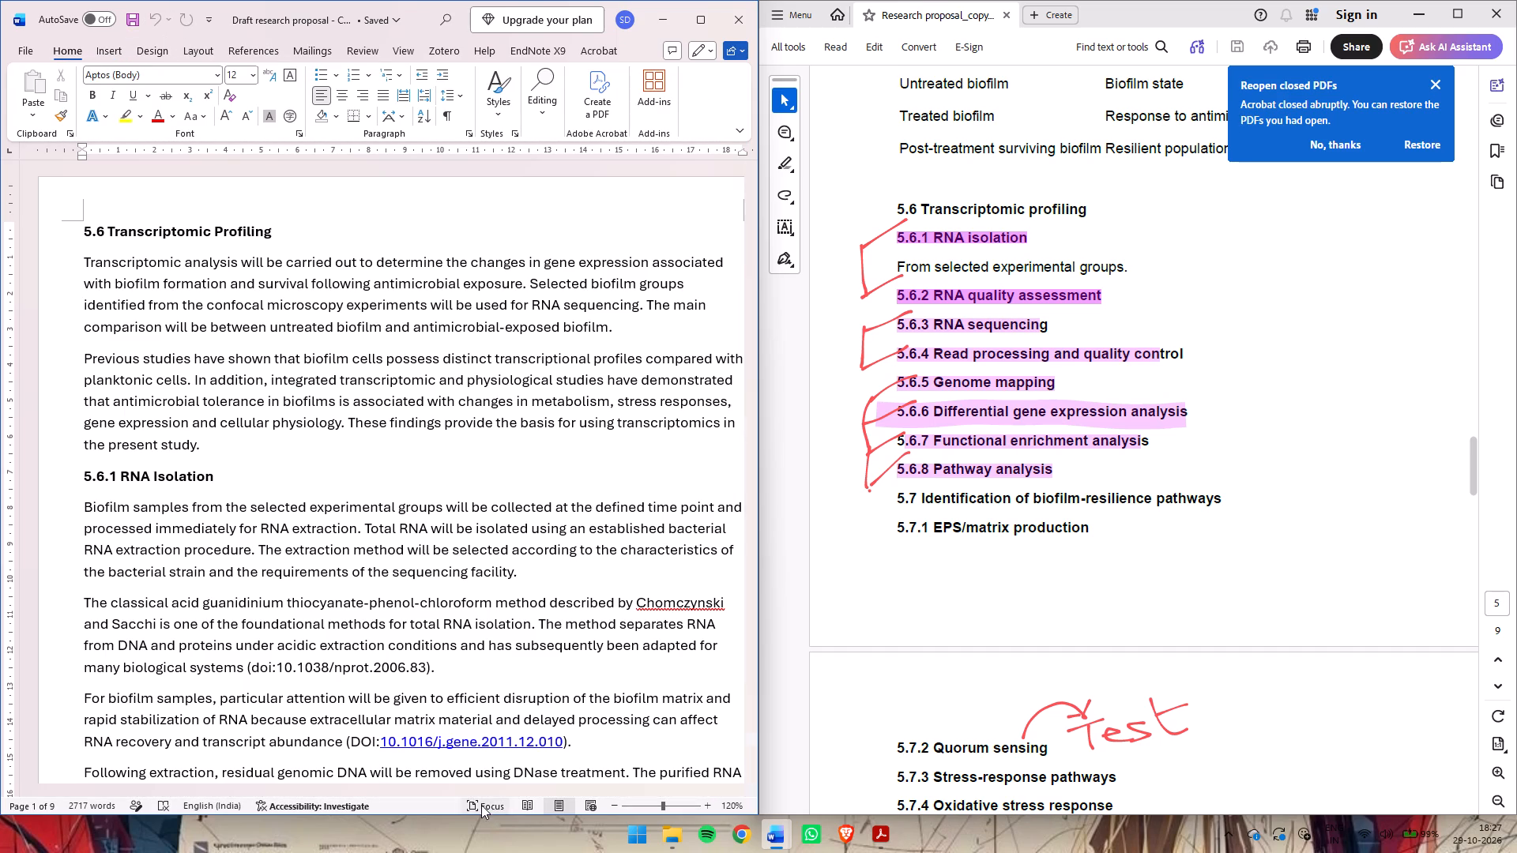
Widen the draft document's window to about two thirds of the screen, keeping the proposal PDF docked in the remaining space.
left_click_drag(463, 787, 510, 791)
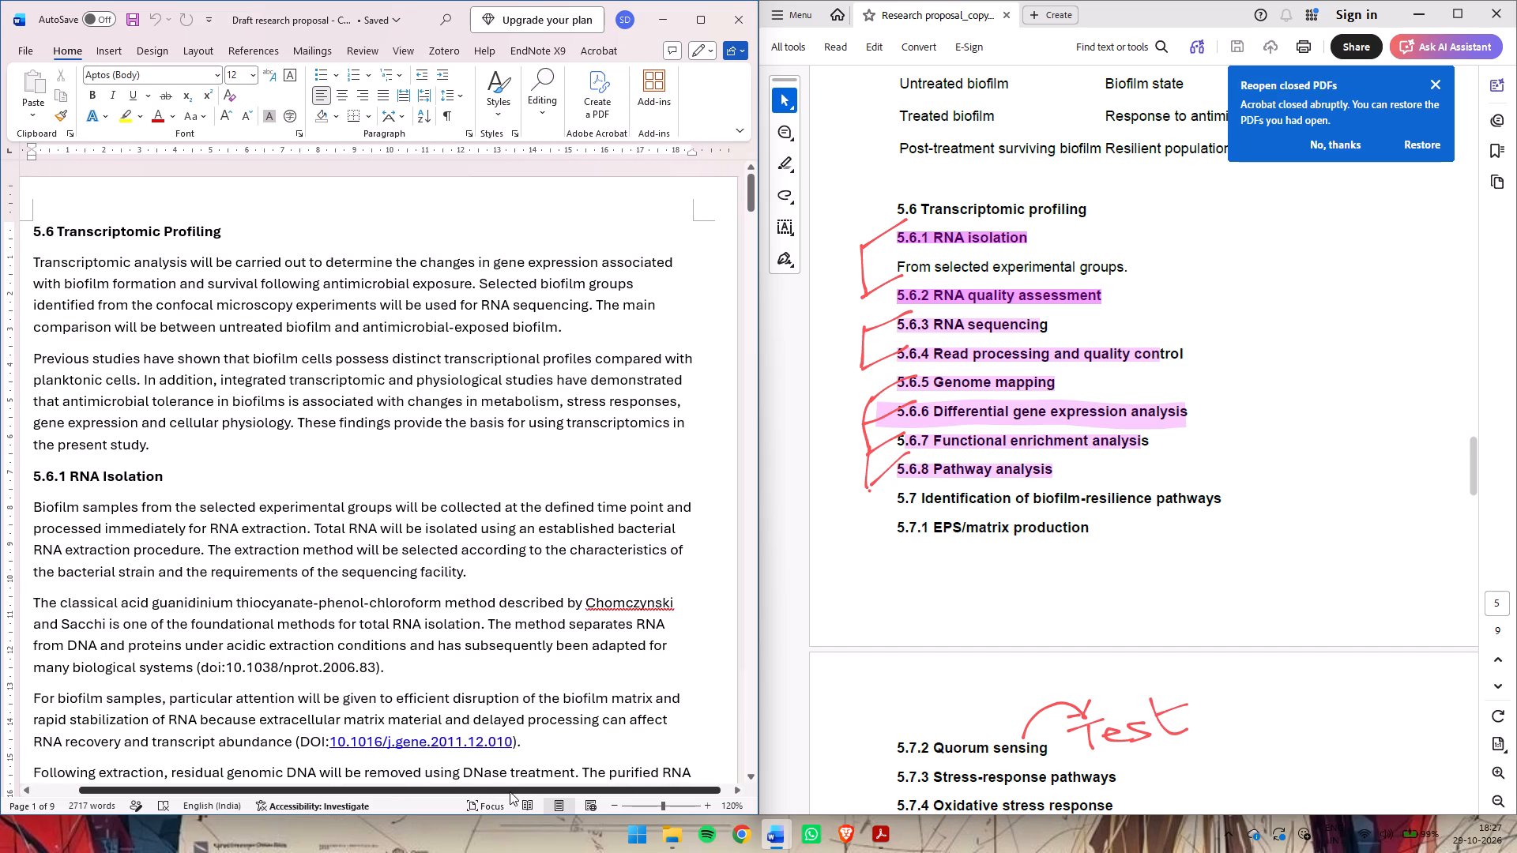
left_click_drag(510, 791, 498, 791)
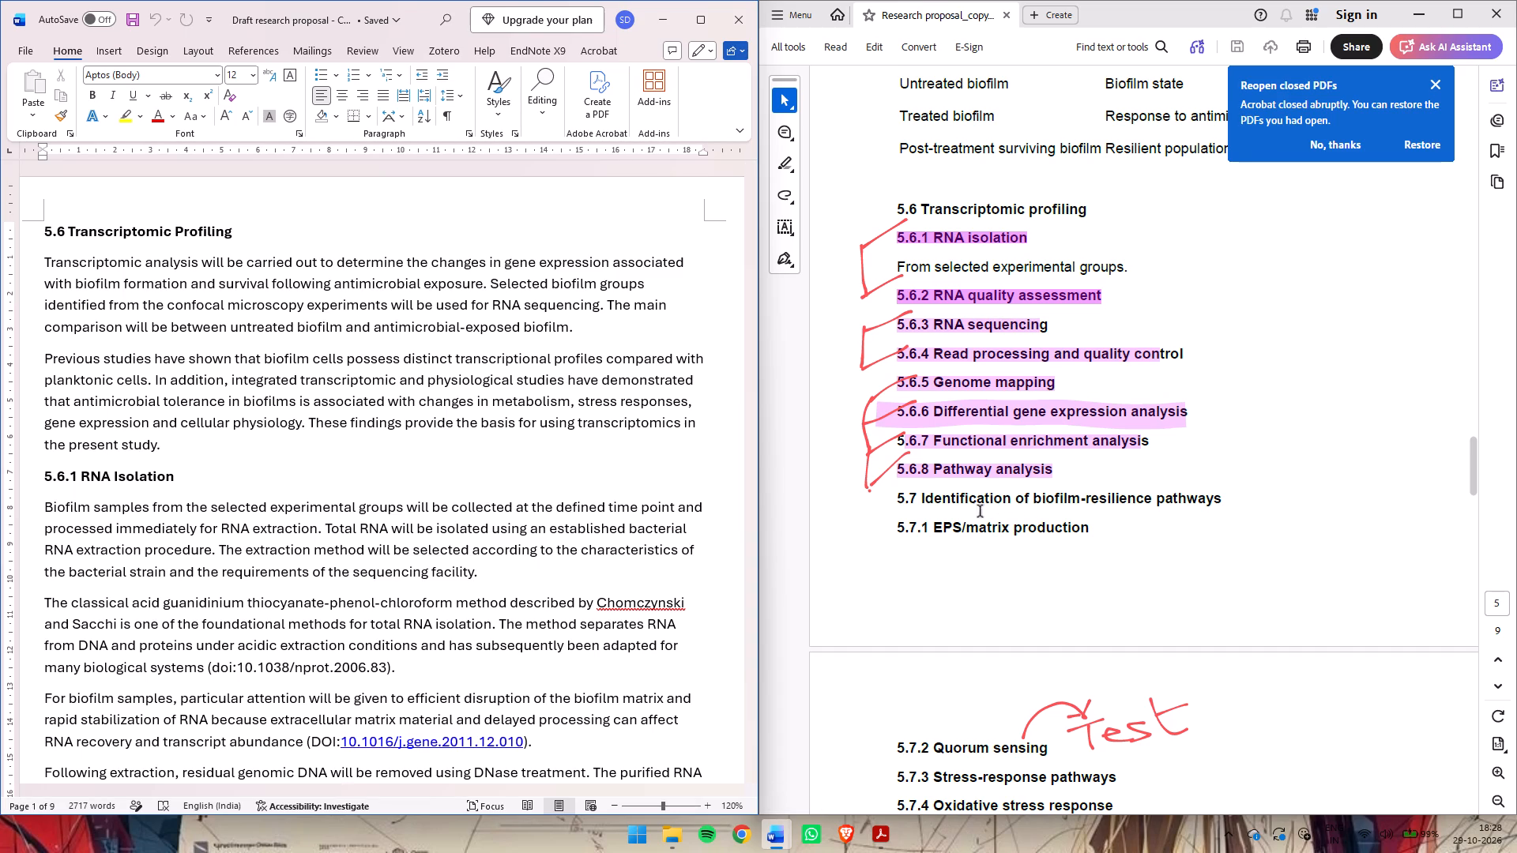
left_click_drag(760, 400, 819, 415)
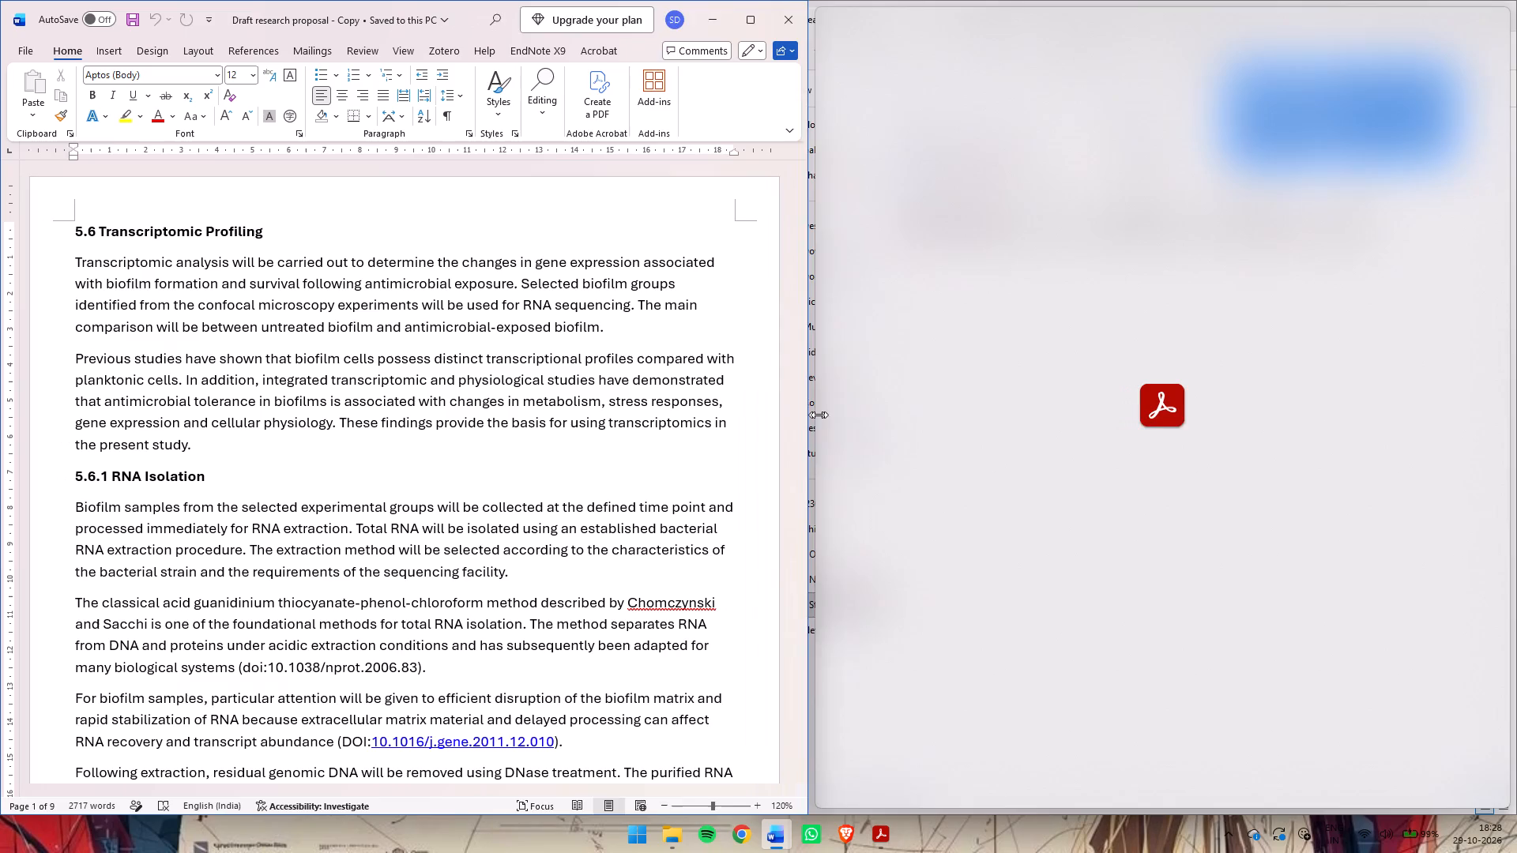
left_click_drag(819, 415, 1151, 438)
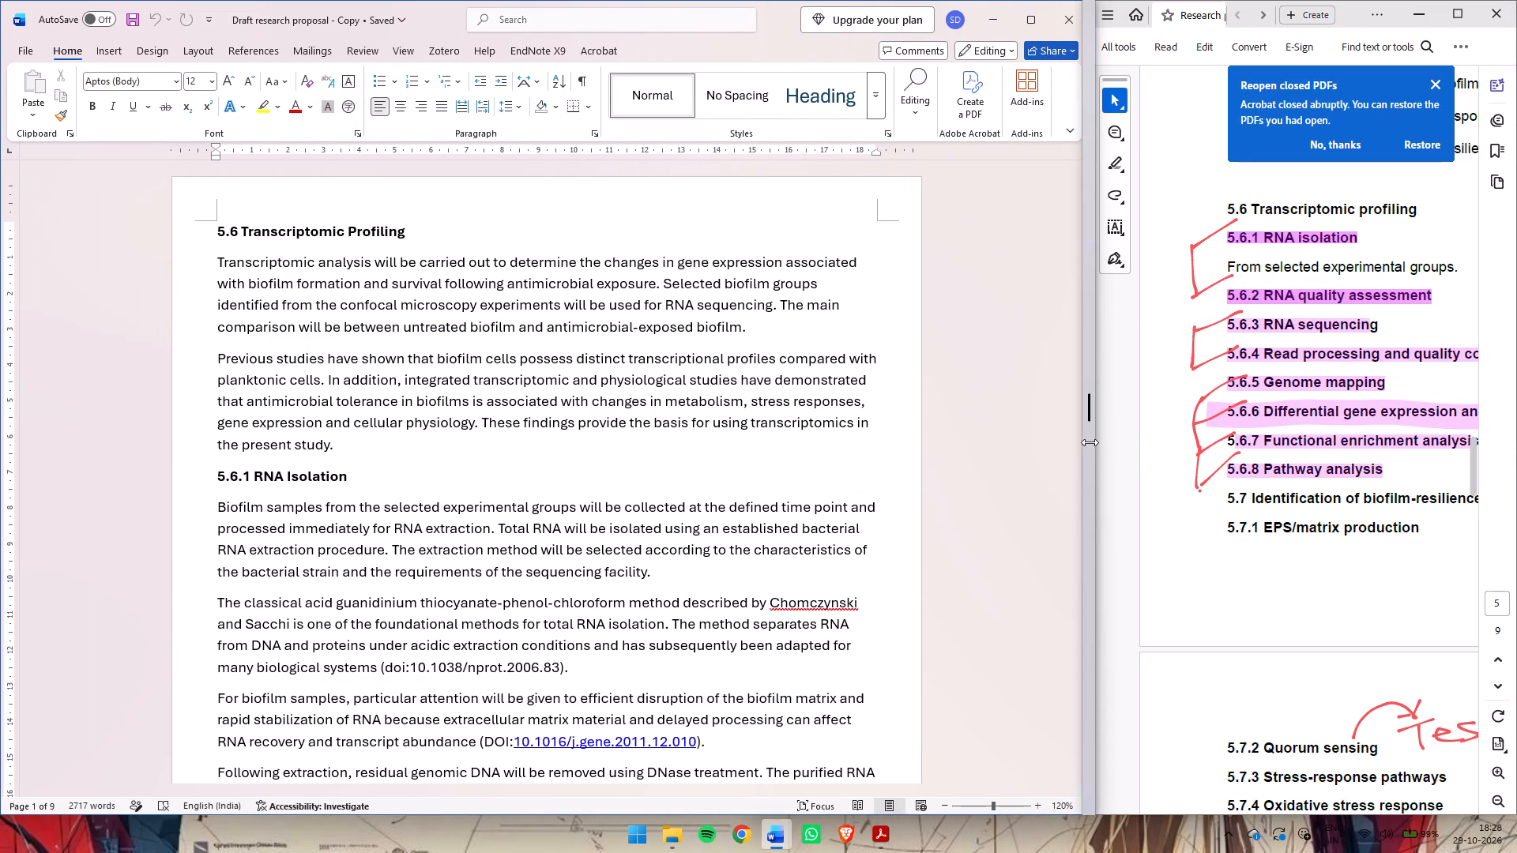
left_click_drag(1091, 442, 994, 466)
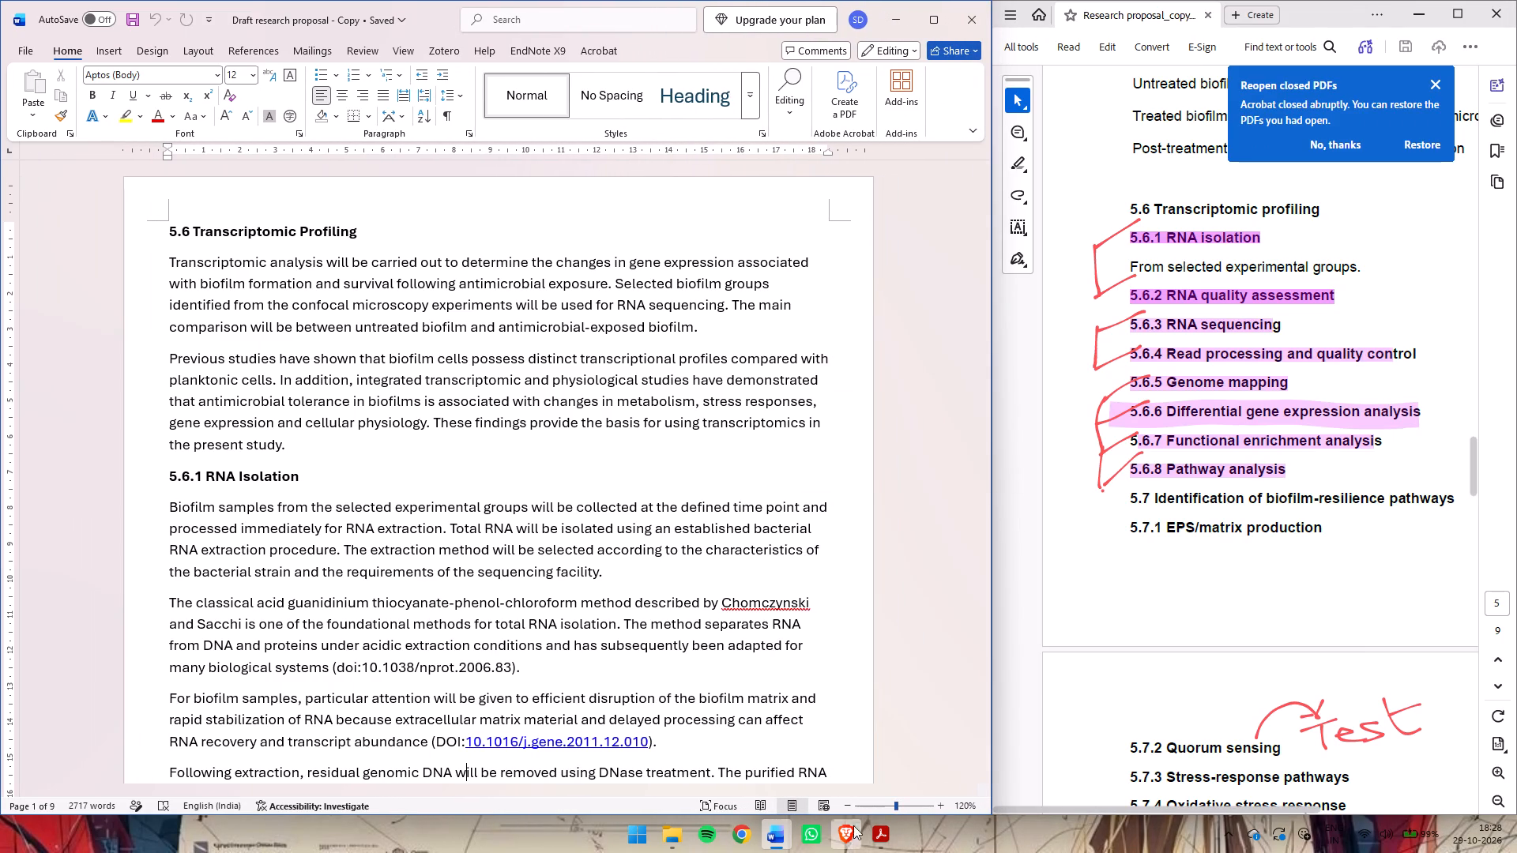
Set the draft document's zoom to 140% and return to the heading 5.6 Transcriptomic Profiling.
left_click(943, 802)
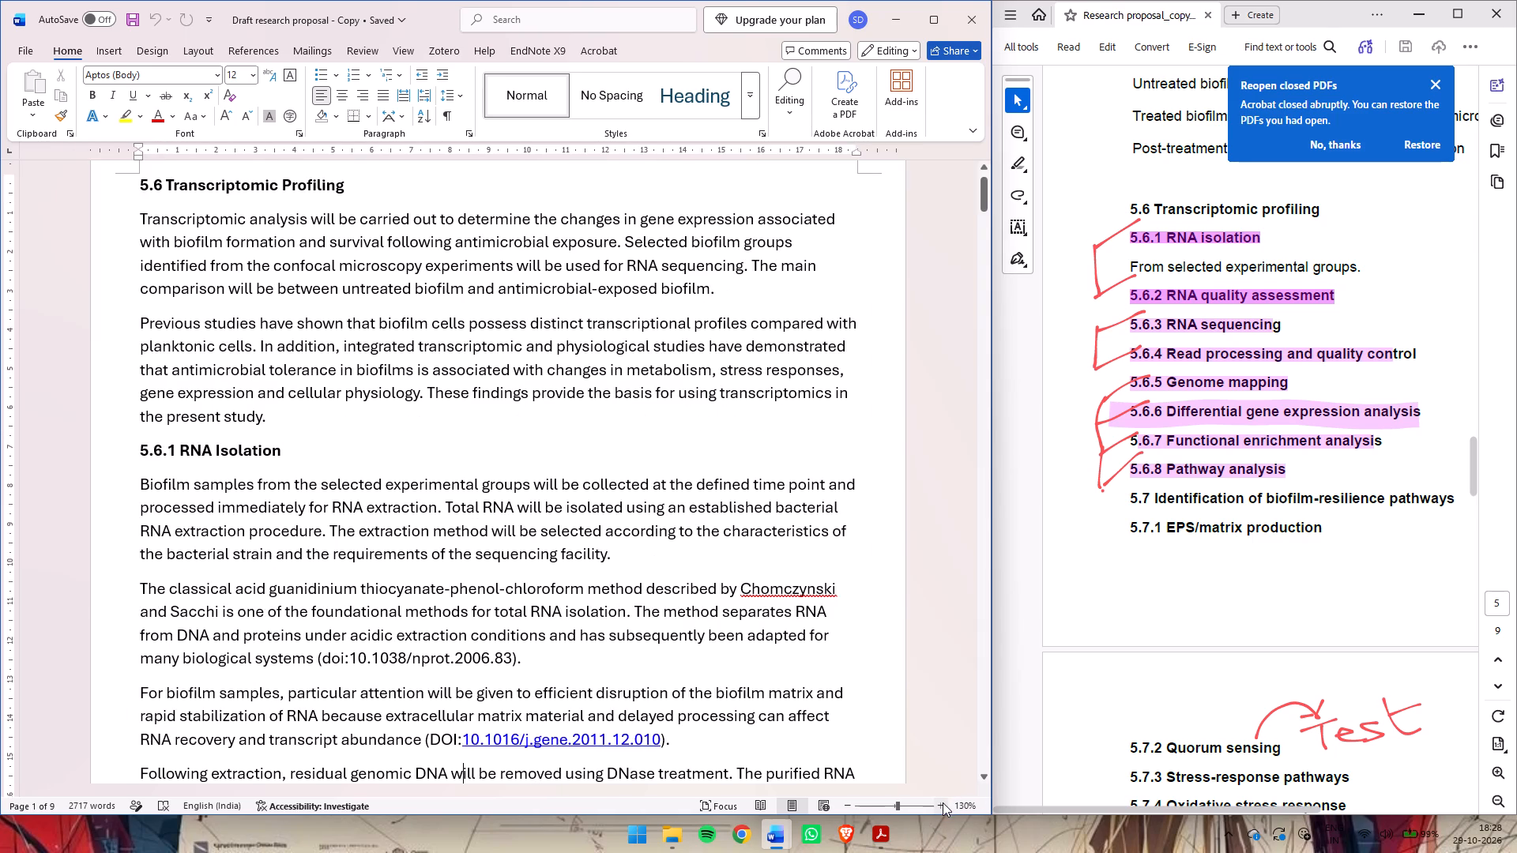
left_click(943, 802)
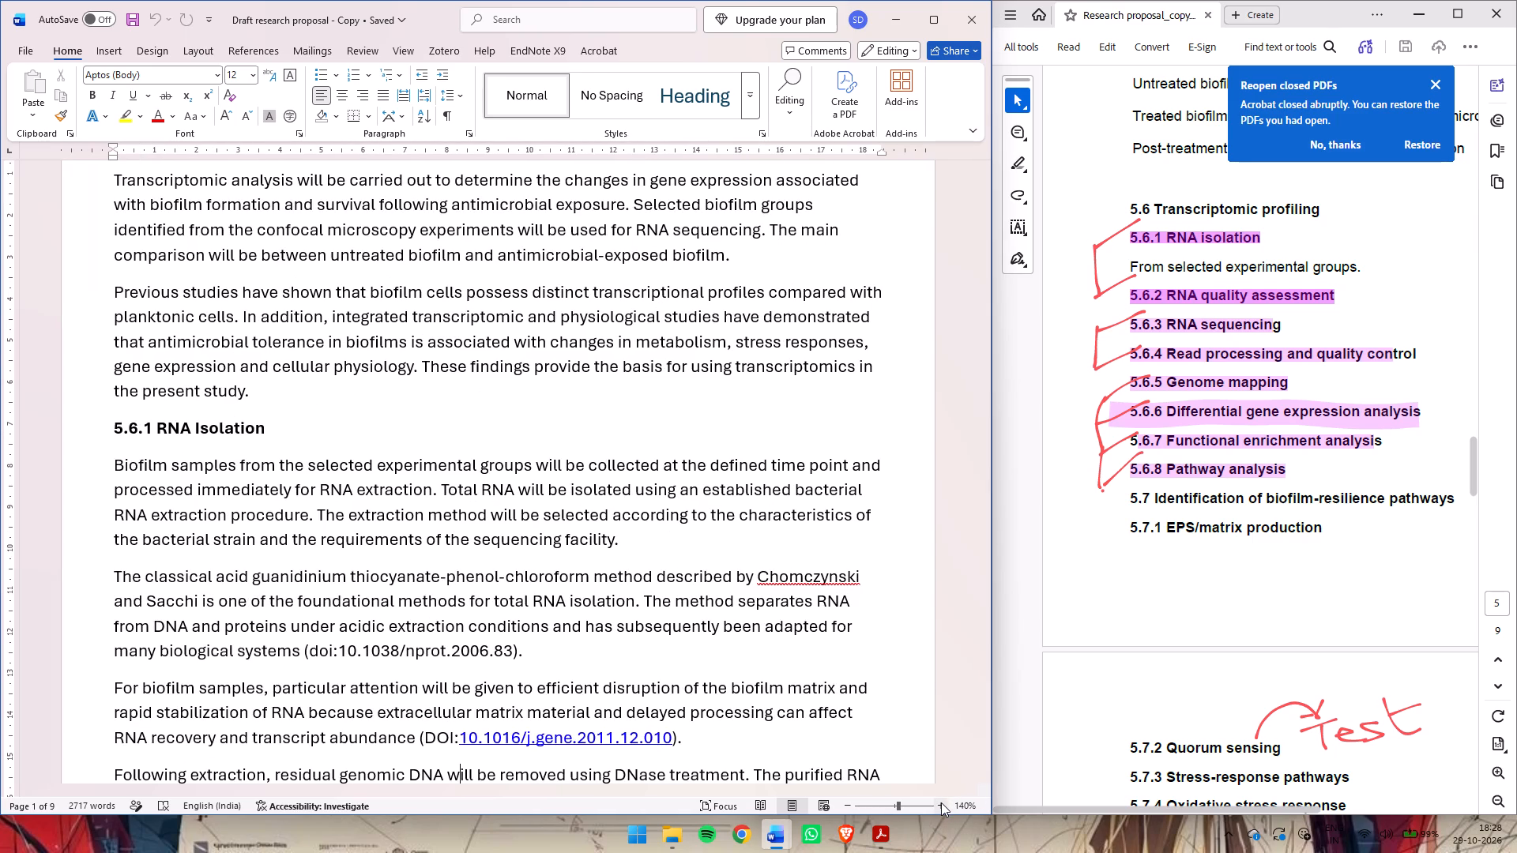
left_click(615, 789)
scroll(573, 704, "up", 3)
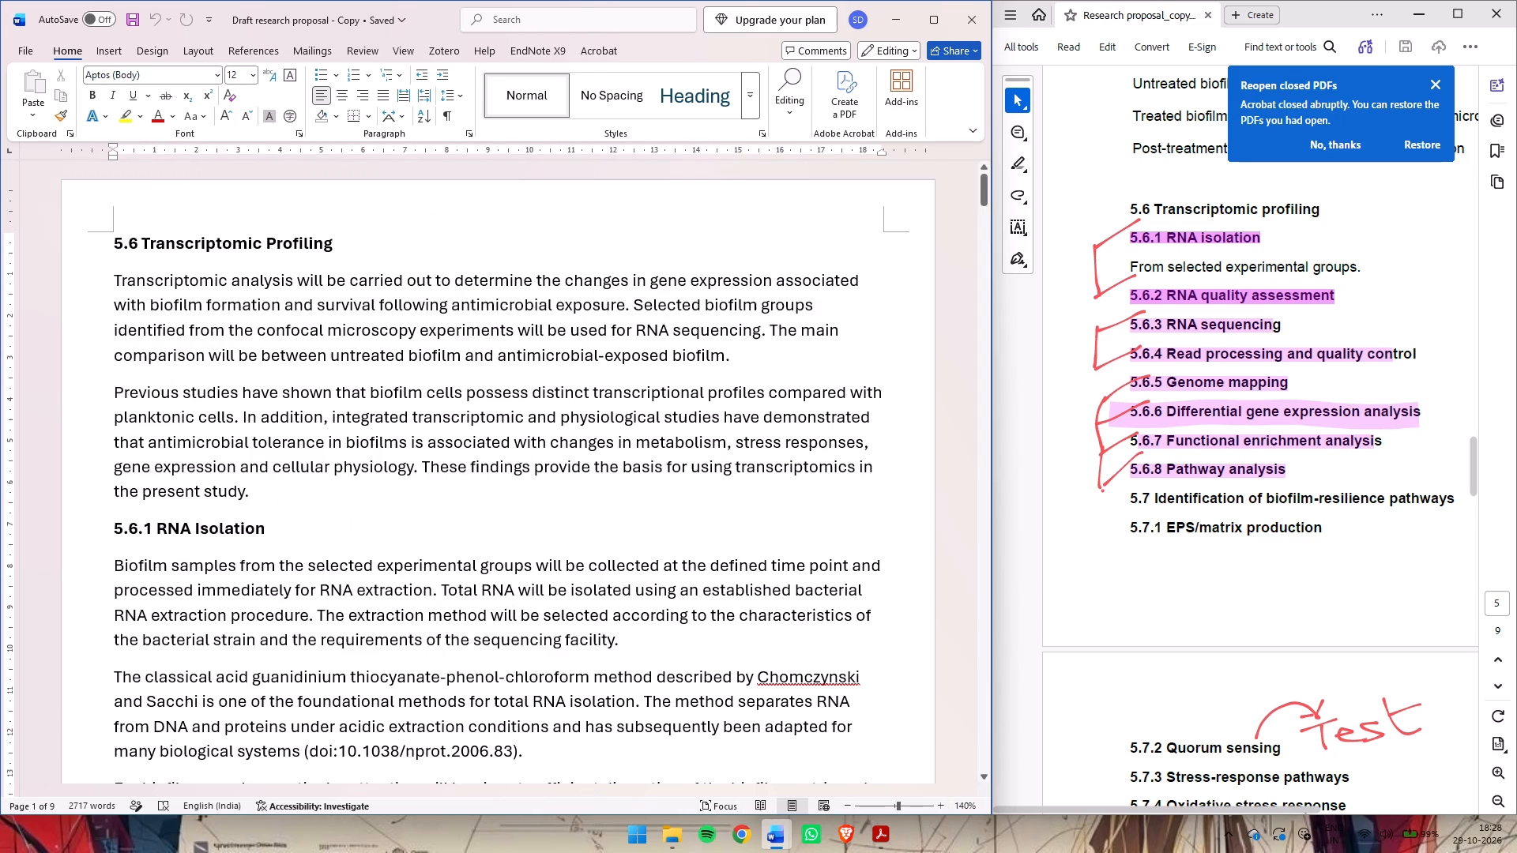
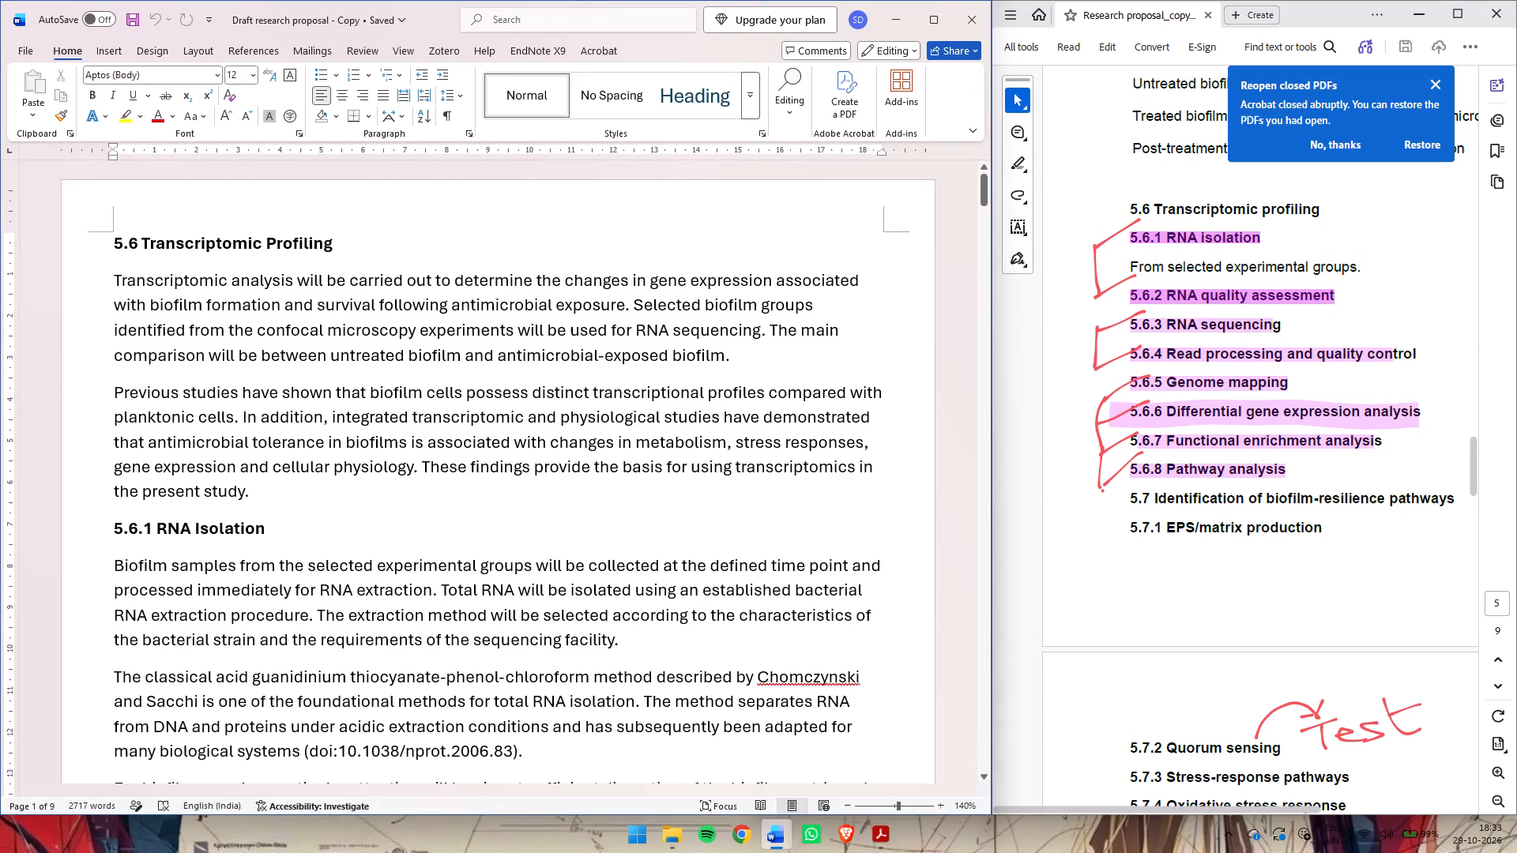
Move the words "RNA Quality Assessment" from heading 5.6.2 to the end of heading 5.6.1 RNA Isolation, joined with "&".
scroll(286, 515, "down", 2)
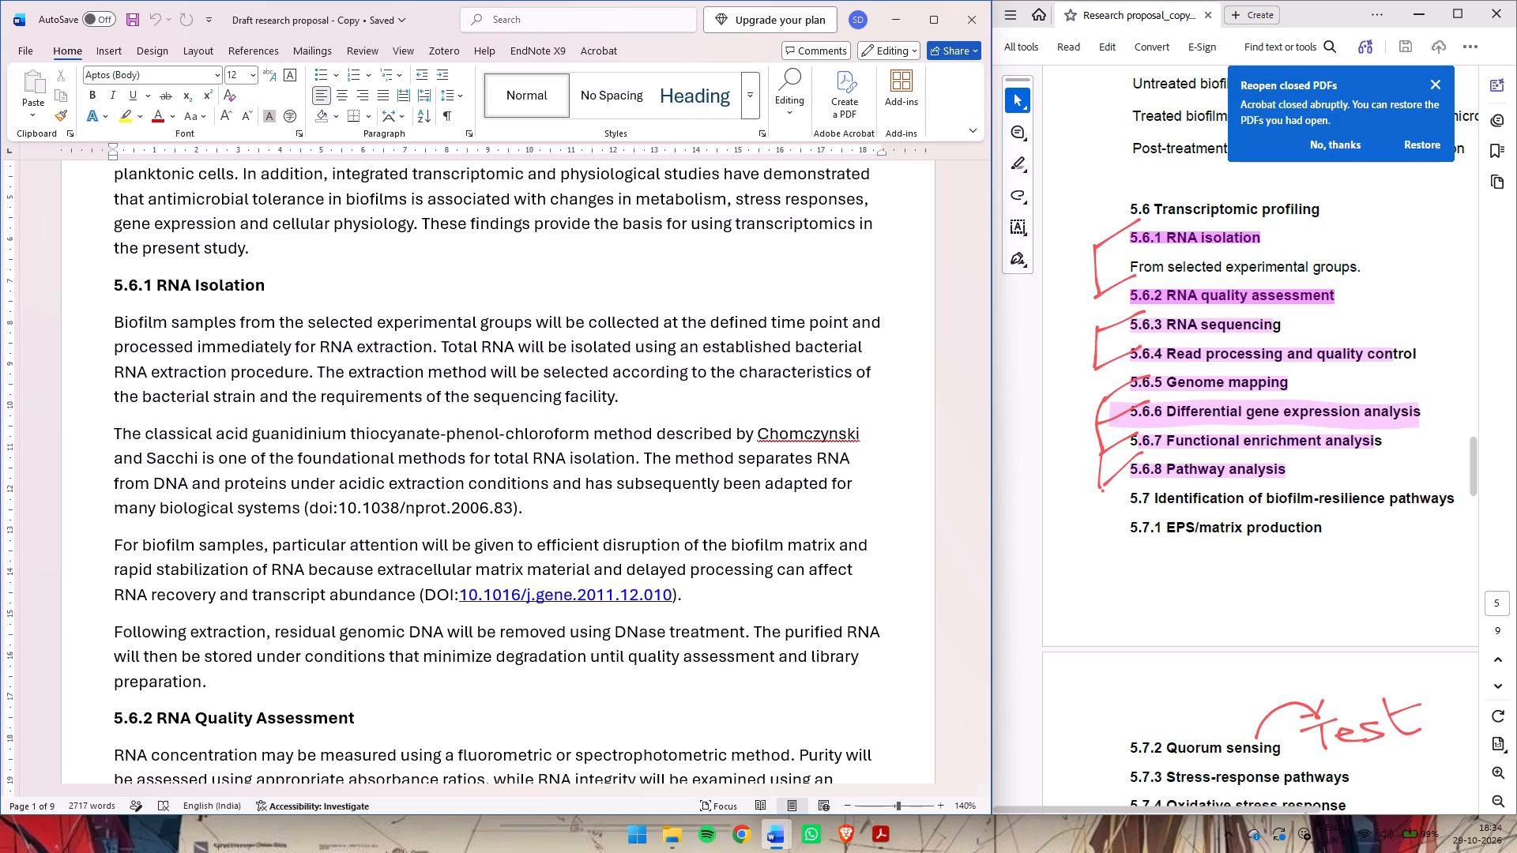
scroll(372, 576, "down", 1)
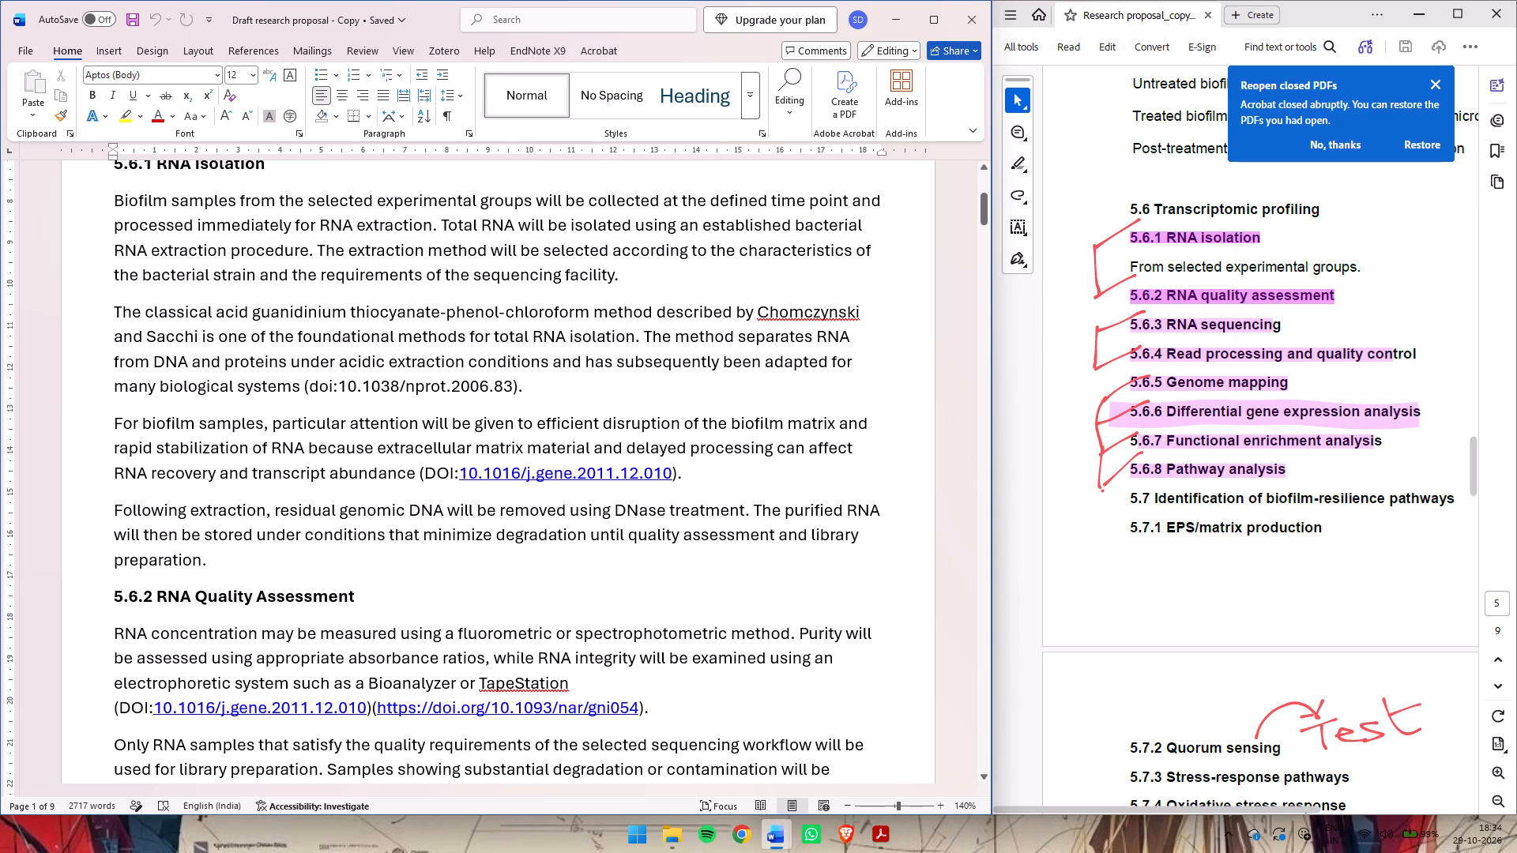
left_click_drag(372, 596, 166, 599)
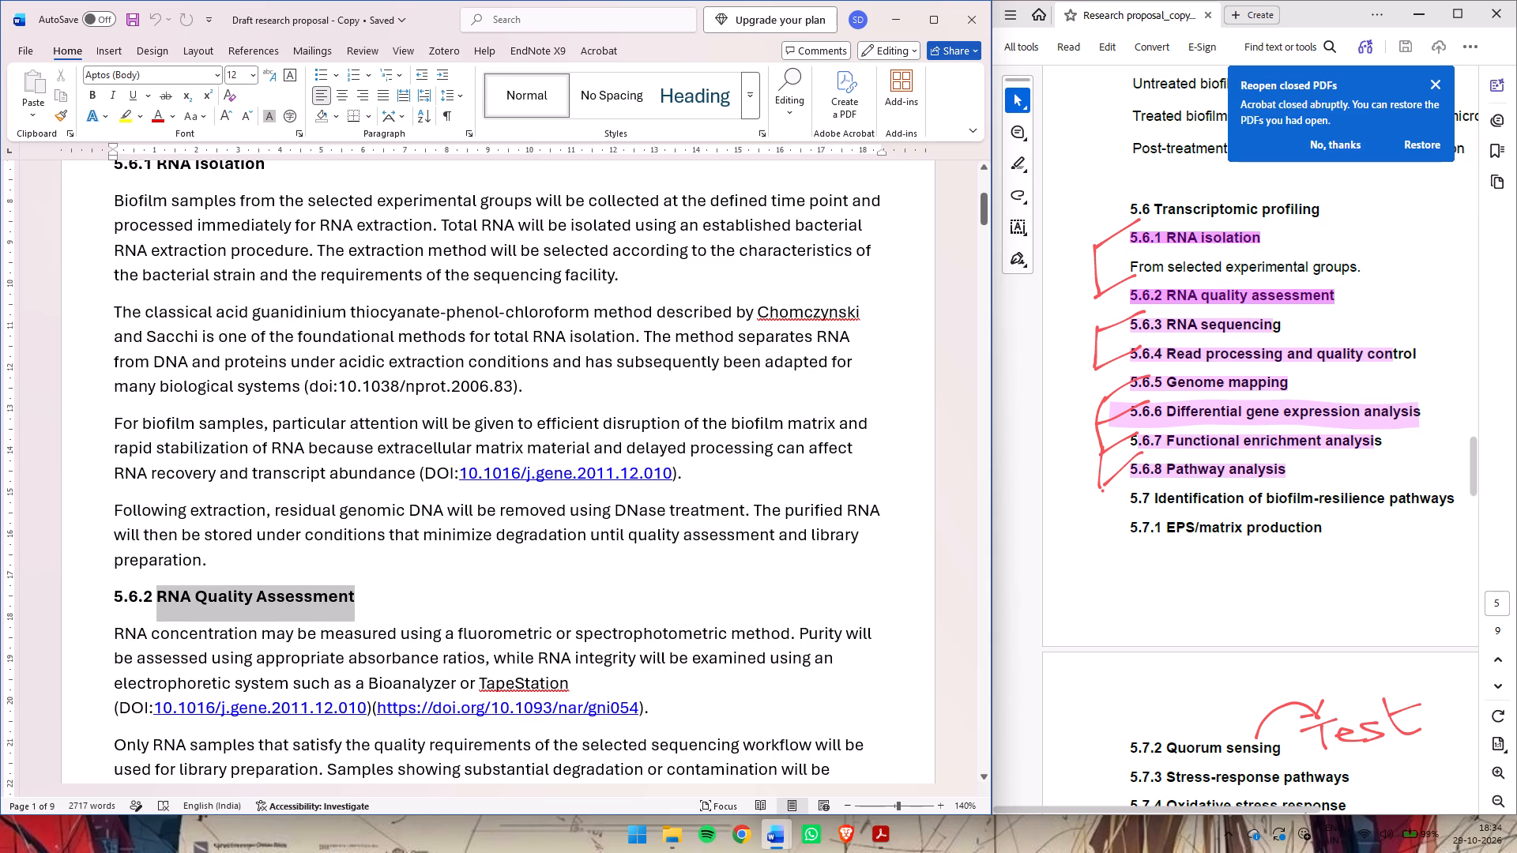
left_click_drag(166, 599, 166, 598)
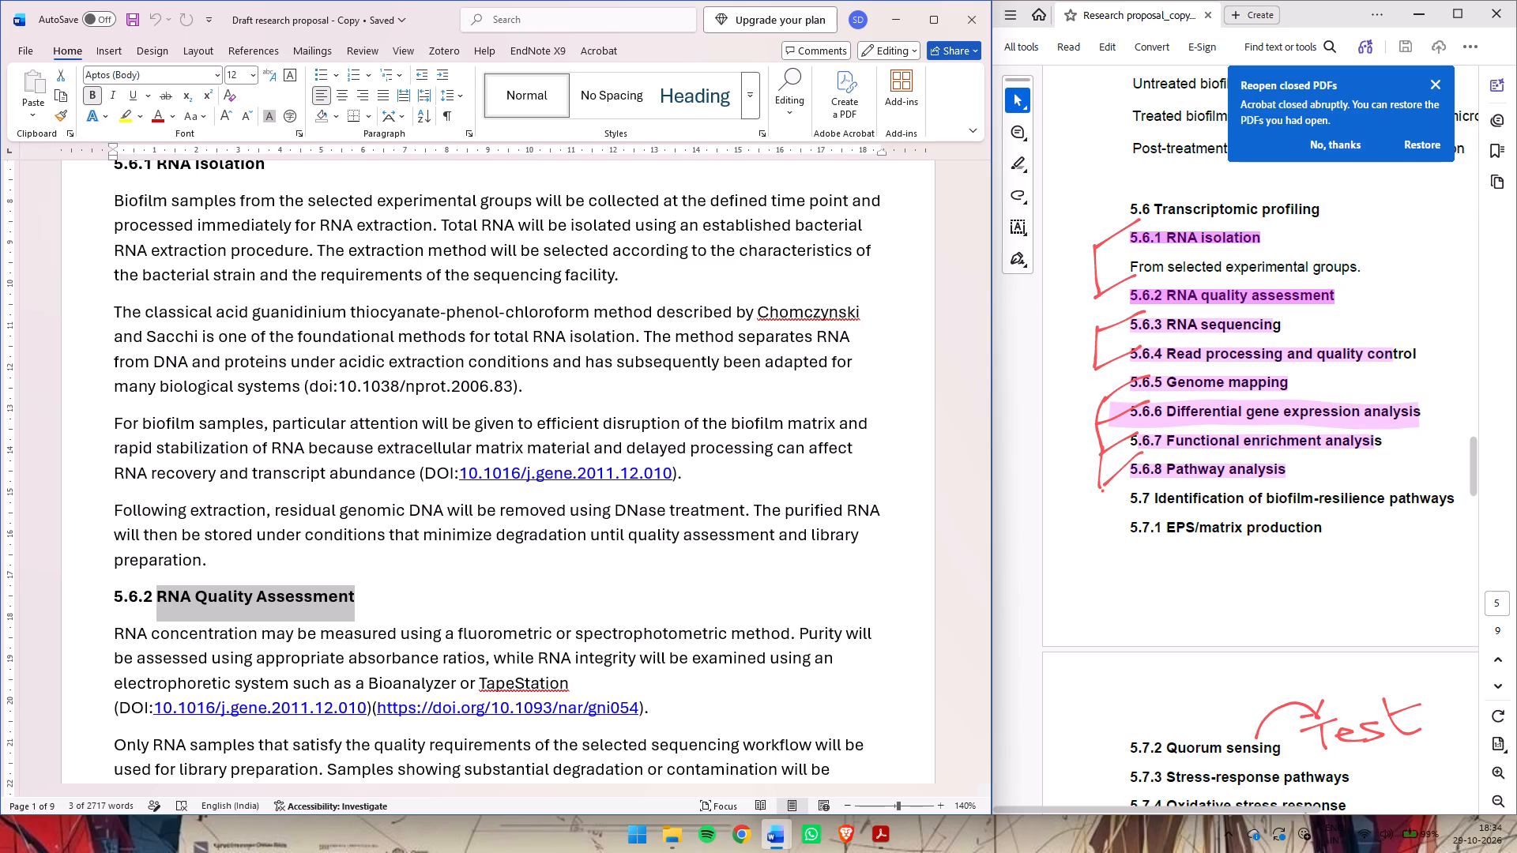
key("ctrl+x")
scroll(498, 430, "up", 2)
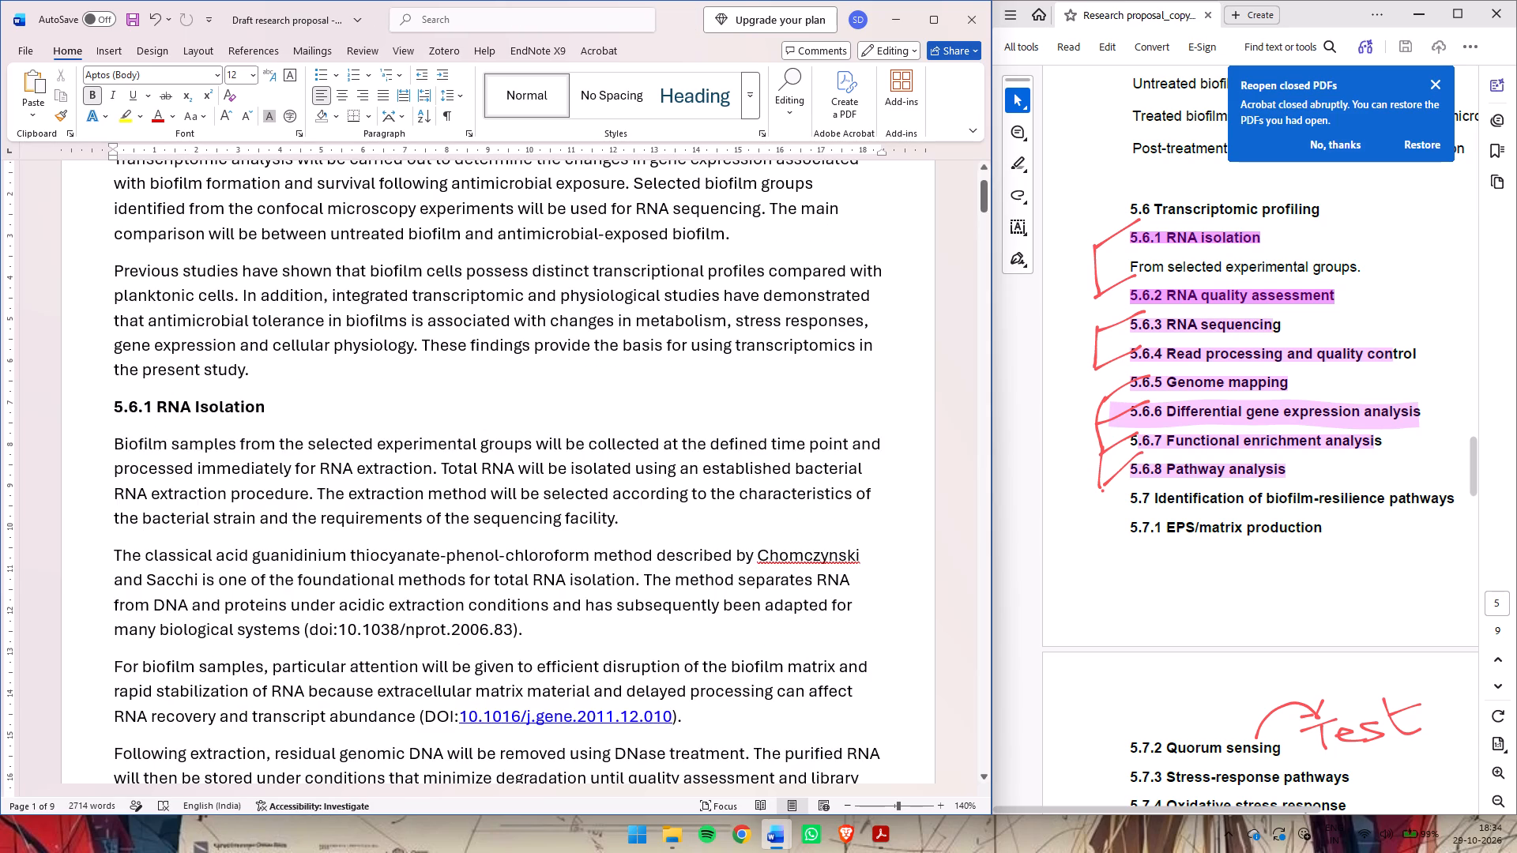
left_click(348, 385)
left_click(329, 413)
key("space")
key("shift+ampersand")
key("space")
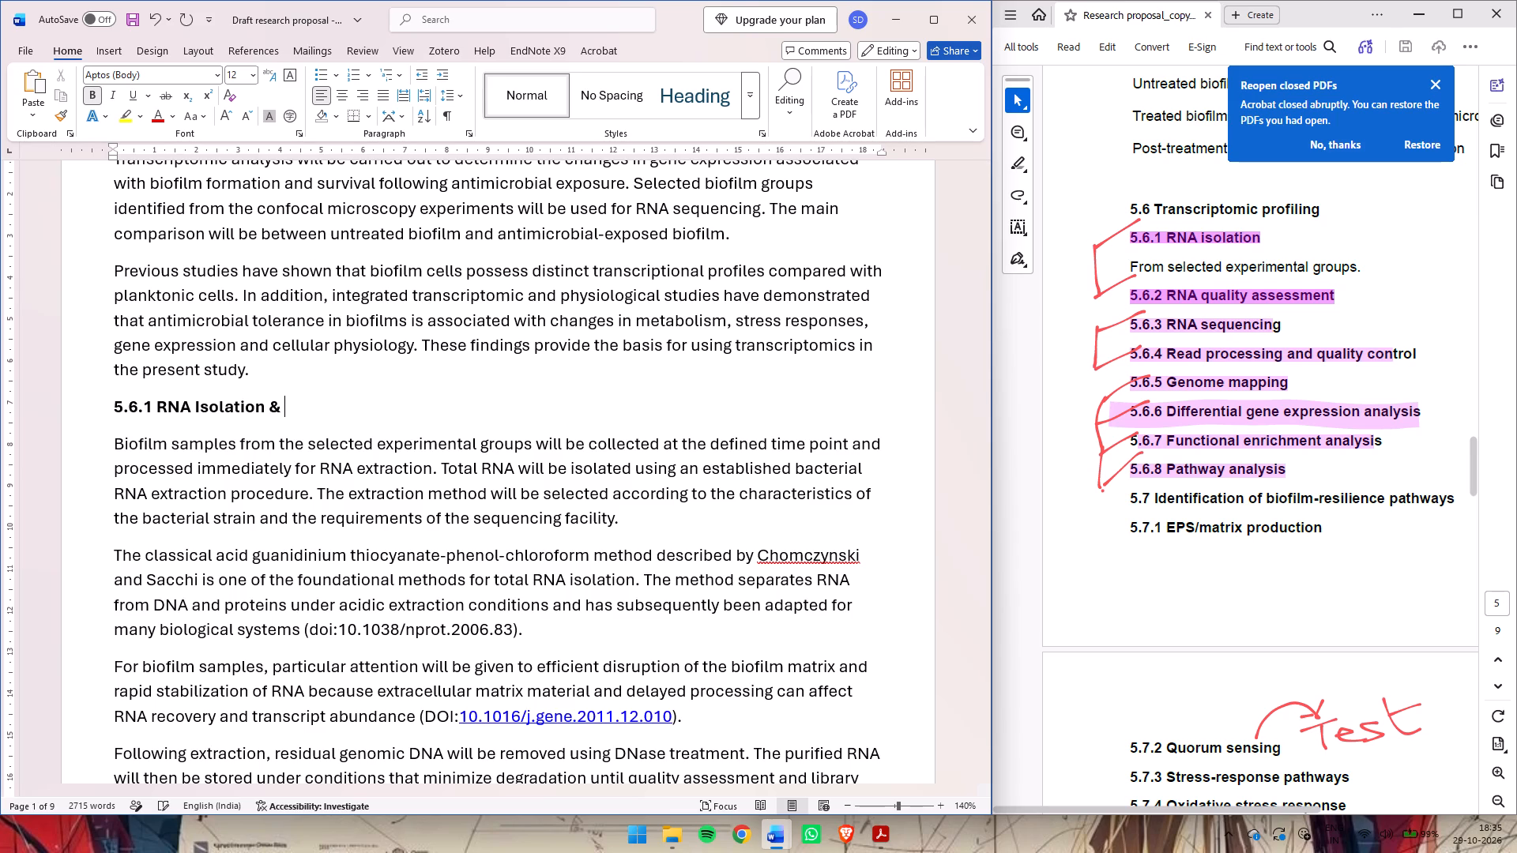
key("ctrl+v")
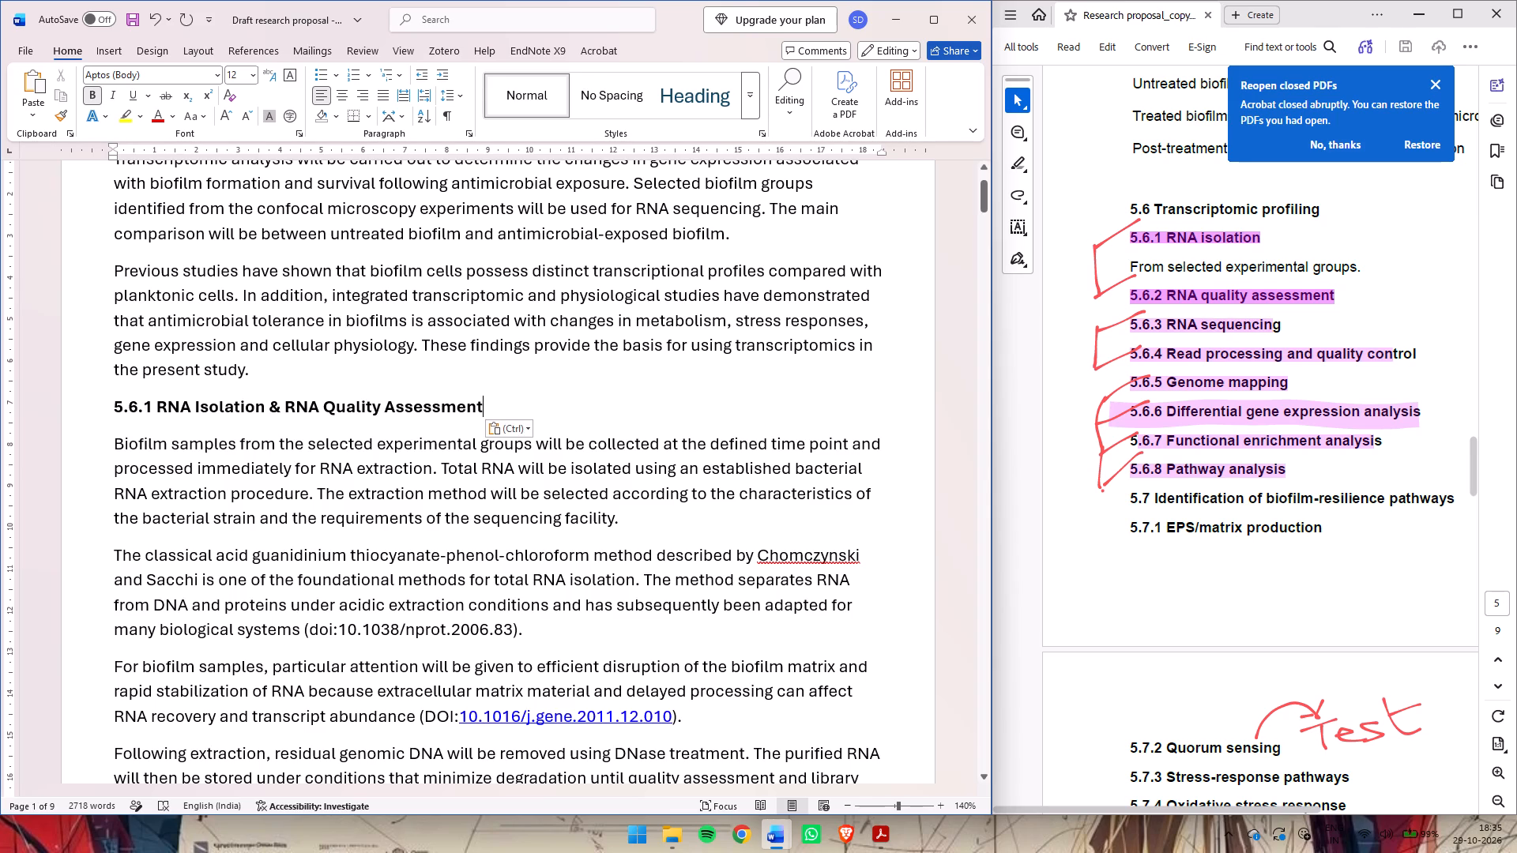
Remove the repeated "RNA" from the 5.6.1 heading so it reads "RNA Isolation & Quality Assessment".
left_click(327, 409)
key("BackSpace")
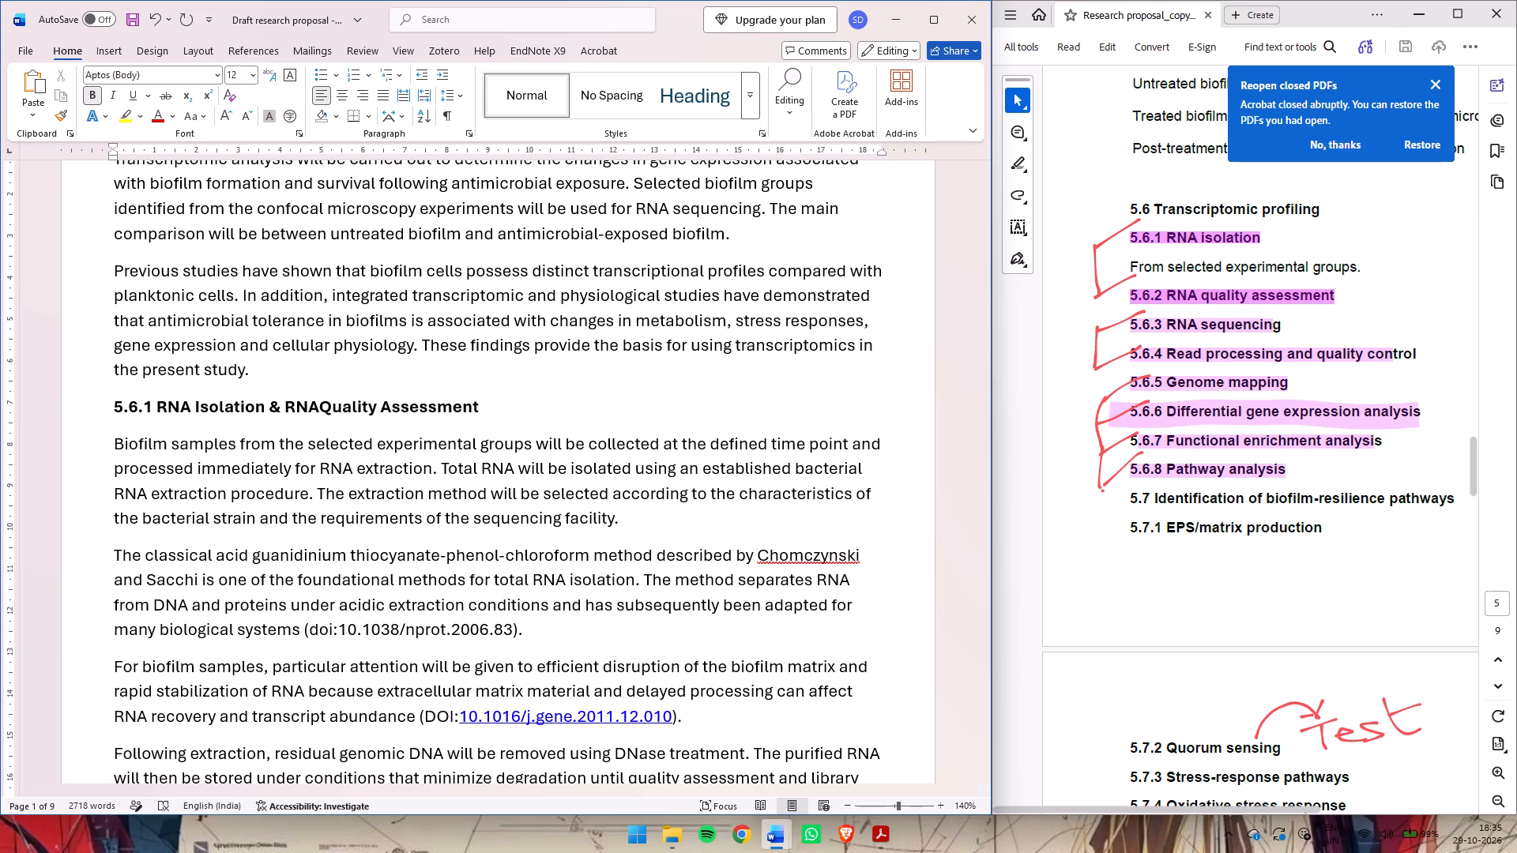
key("BackSpace")
key("BackSpace")
key("BackSpace")
Delete the leftover 5.6.2 heading line above the paragraph on RNA concentration.
scroll(329, 407, "down", 2)
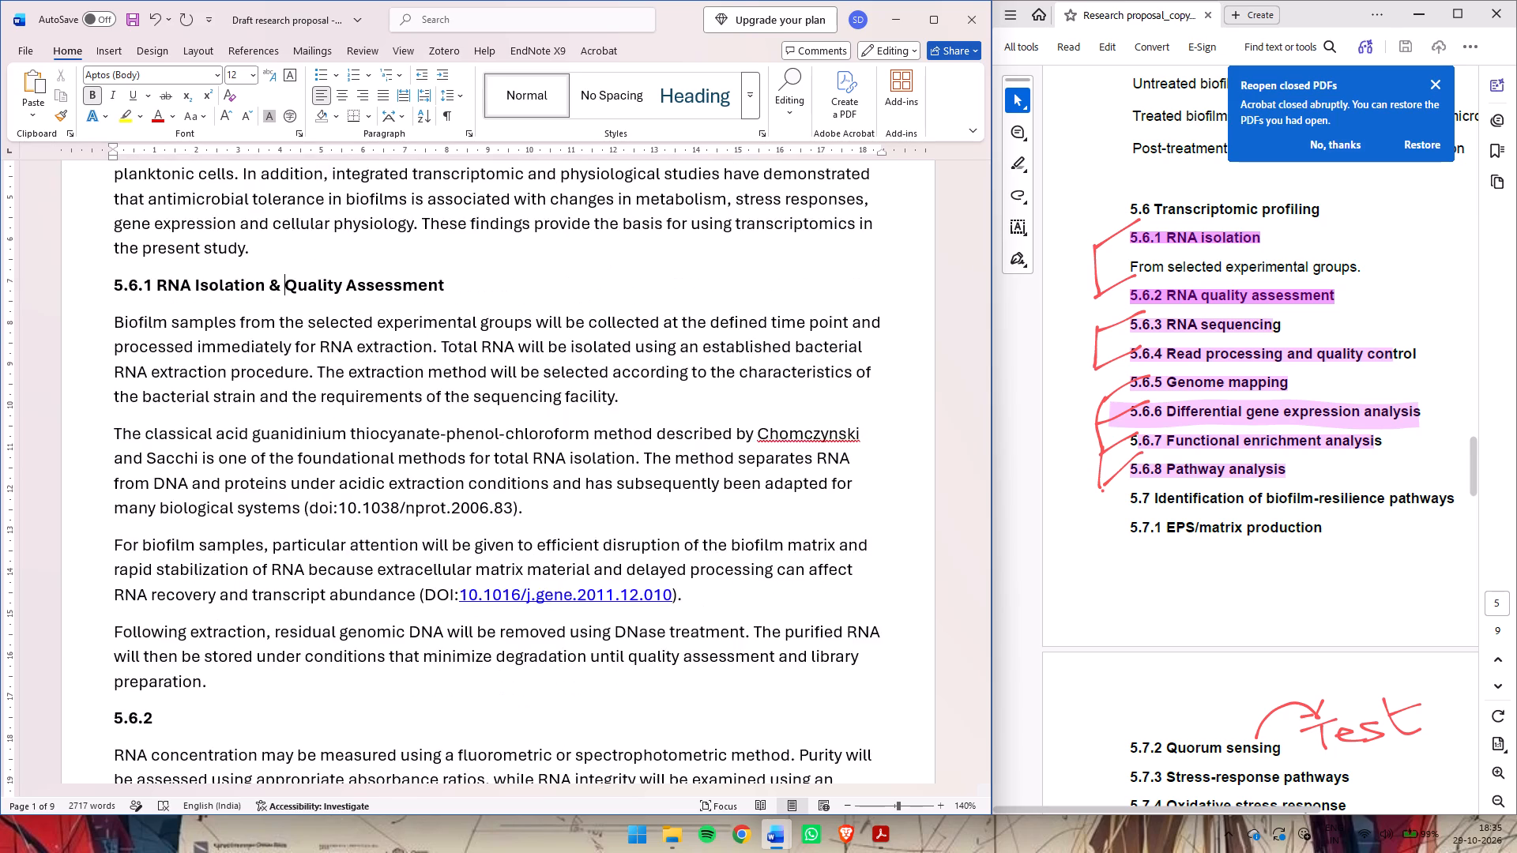
left_click_drag(222, 610, 119, 599)
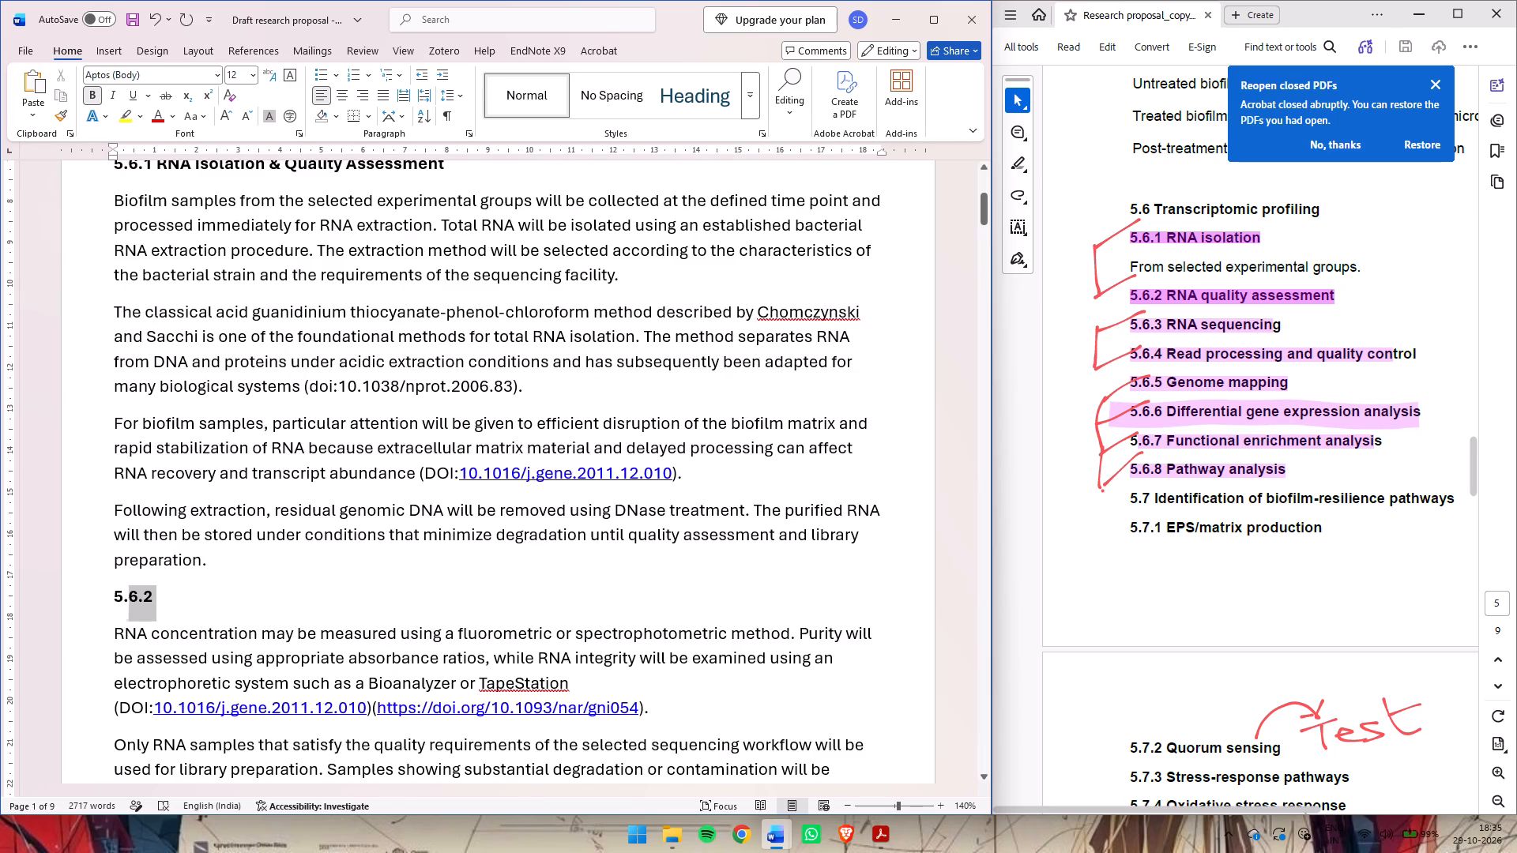
left_click_drag(119, 599, 100, 601)
key("BackSpace")
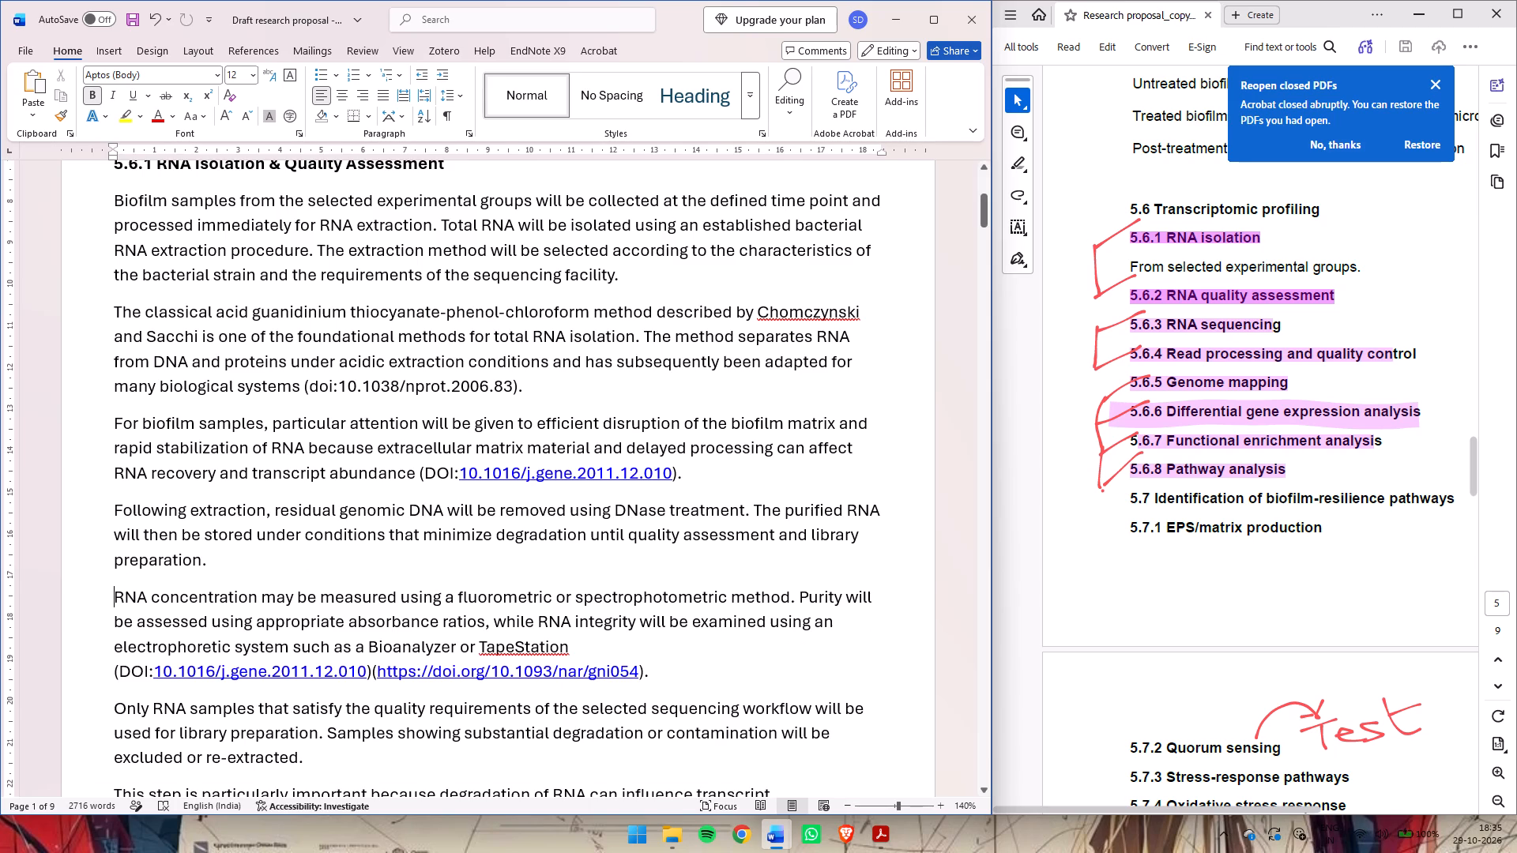
Delete the sentence "Following extraction, residual genomic DNA will be removed using DNase treatment." from section 5.6.1.
left_click_drag(111, 505, 747, 515)
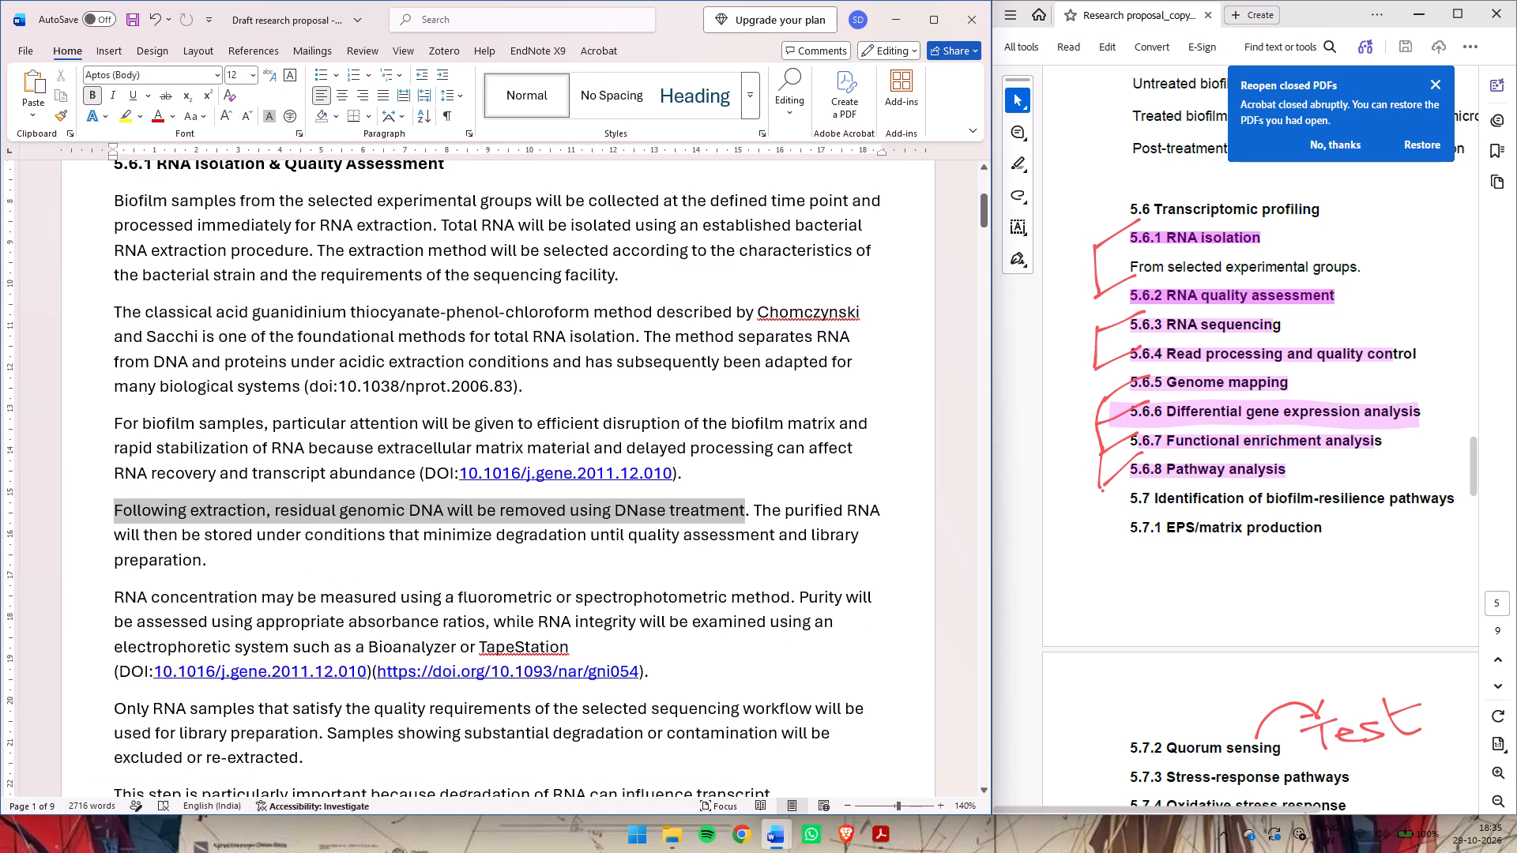
left_click_drag(747, 515, 749, 515)
key("BackSpace")
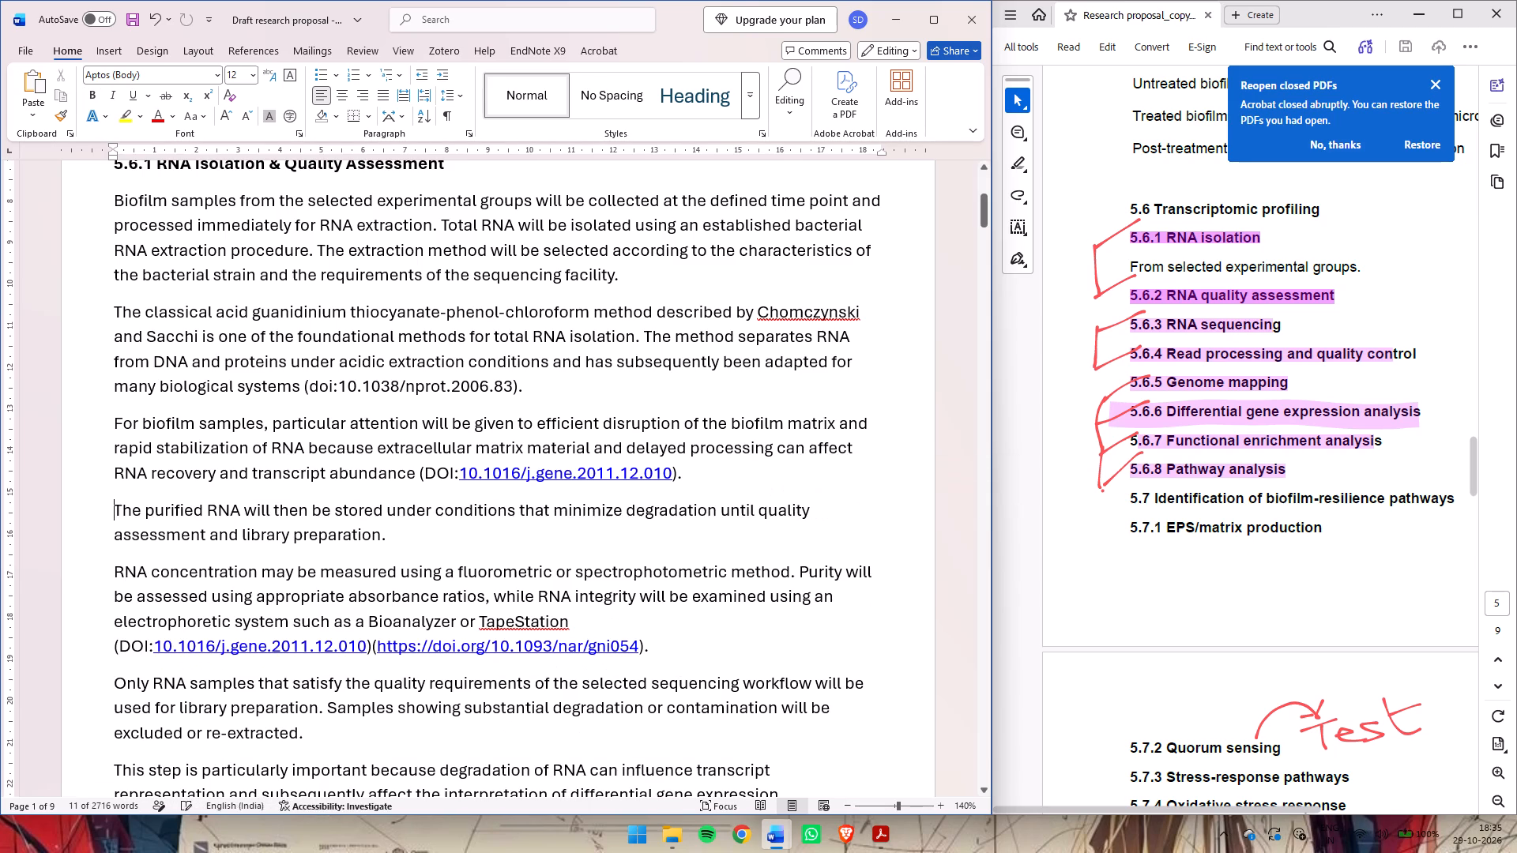
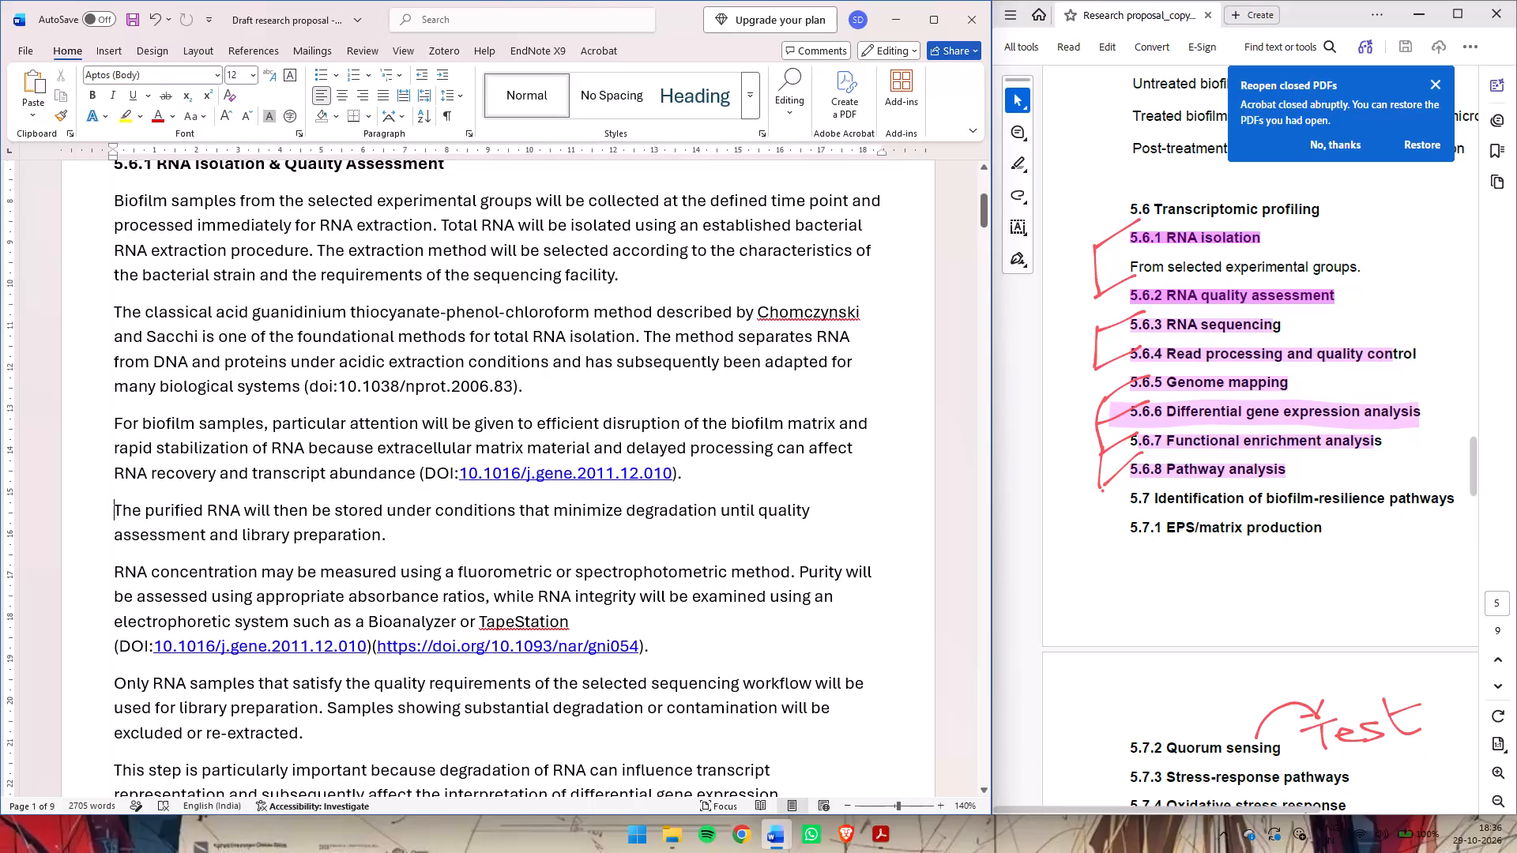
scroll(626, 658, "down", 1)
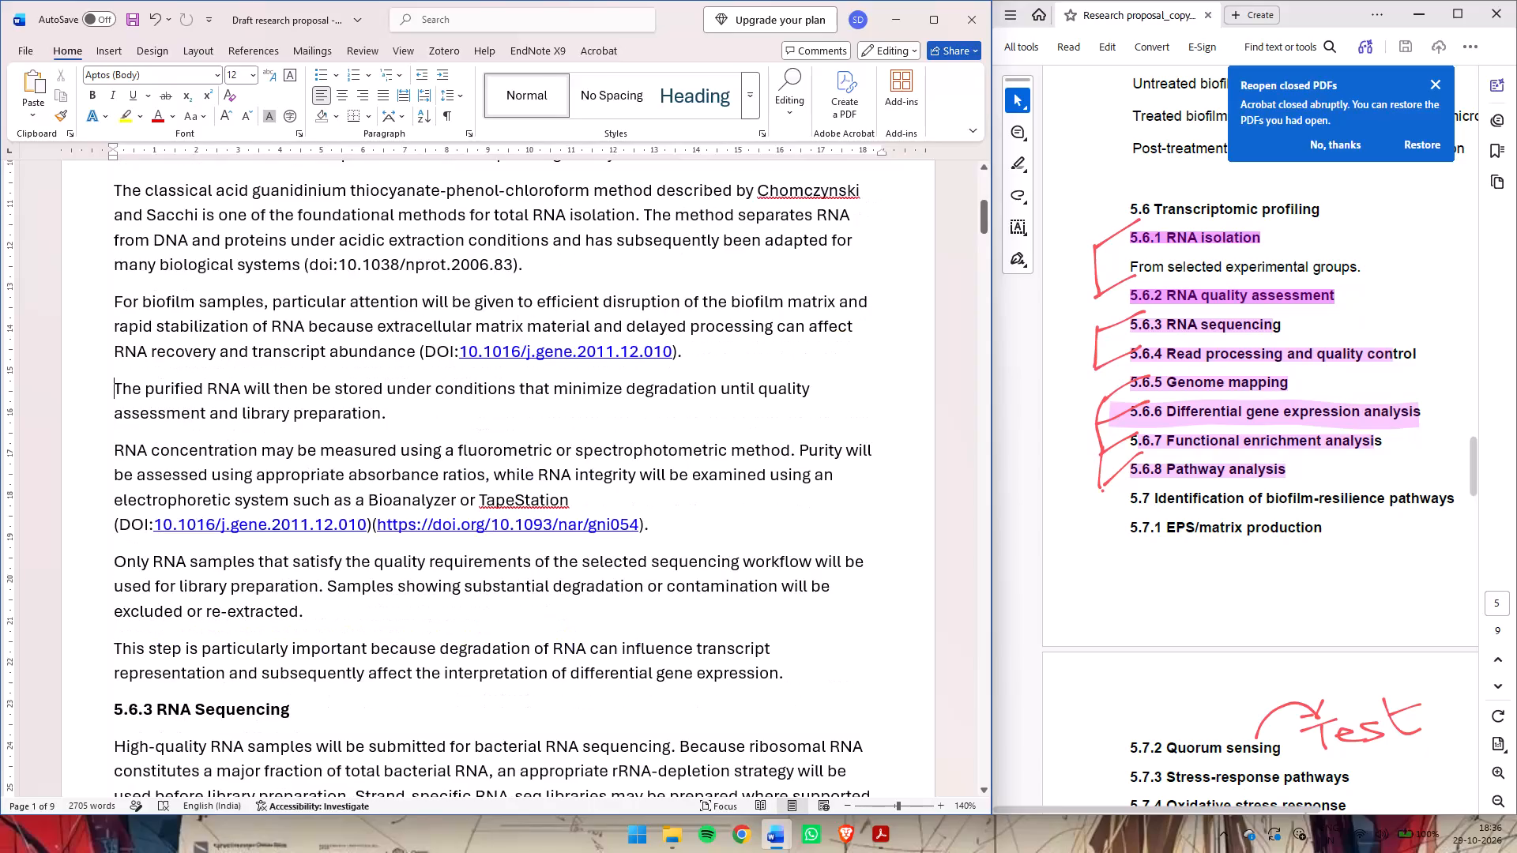
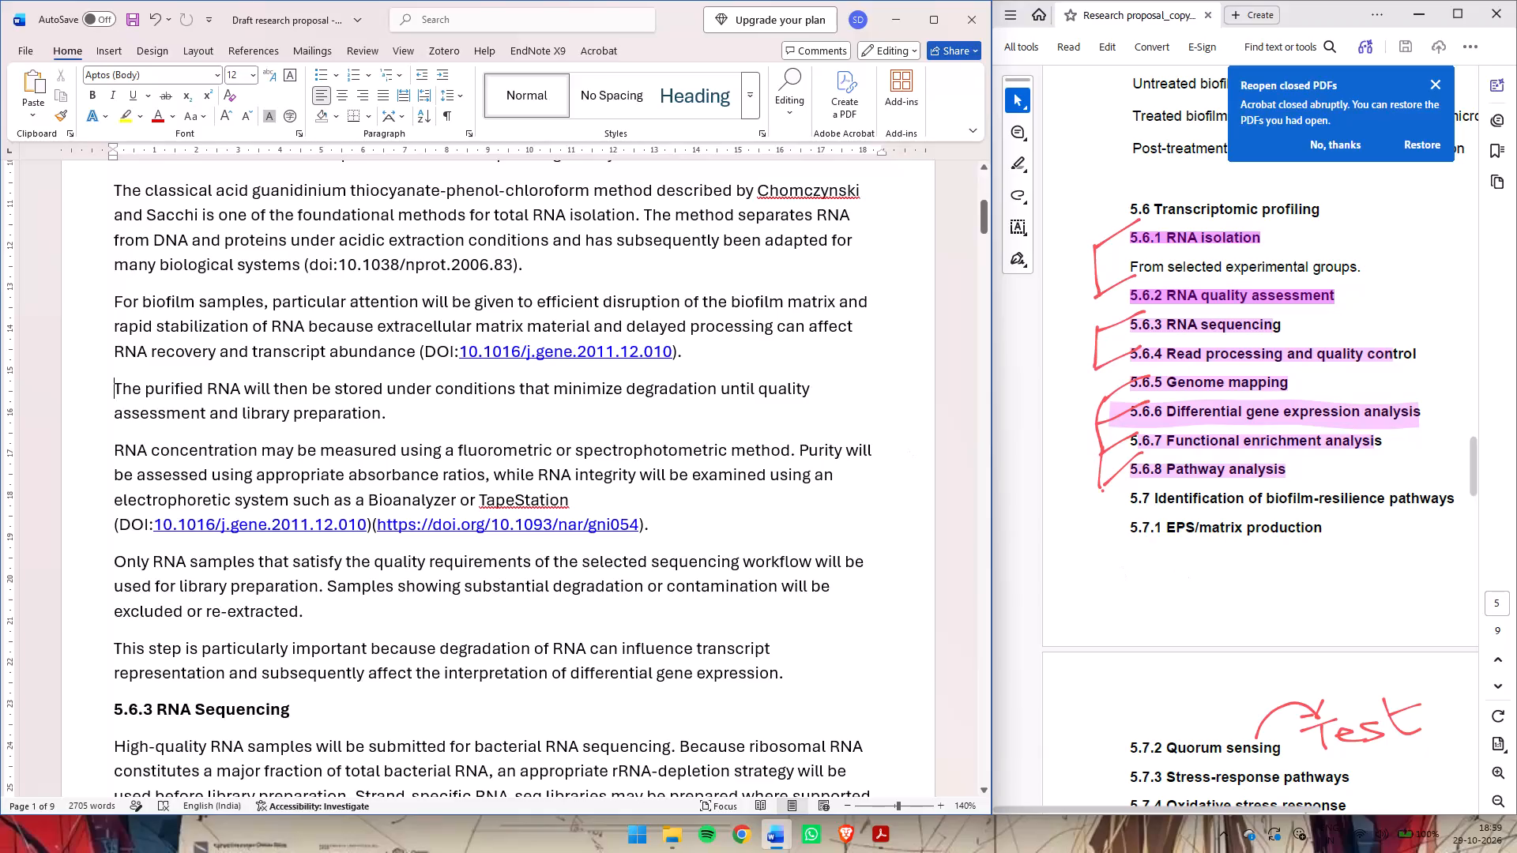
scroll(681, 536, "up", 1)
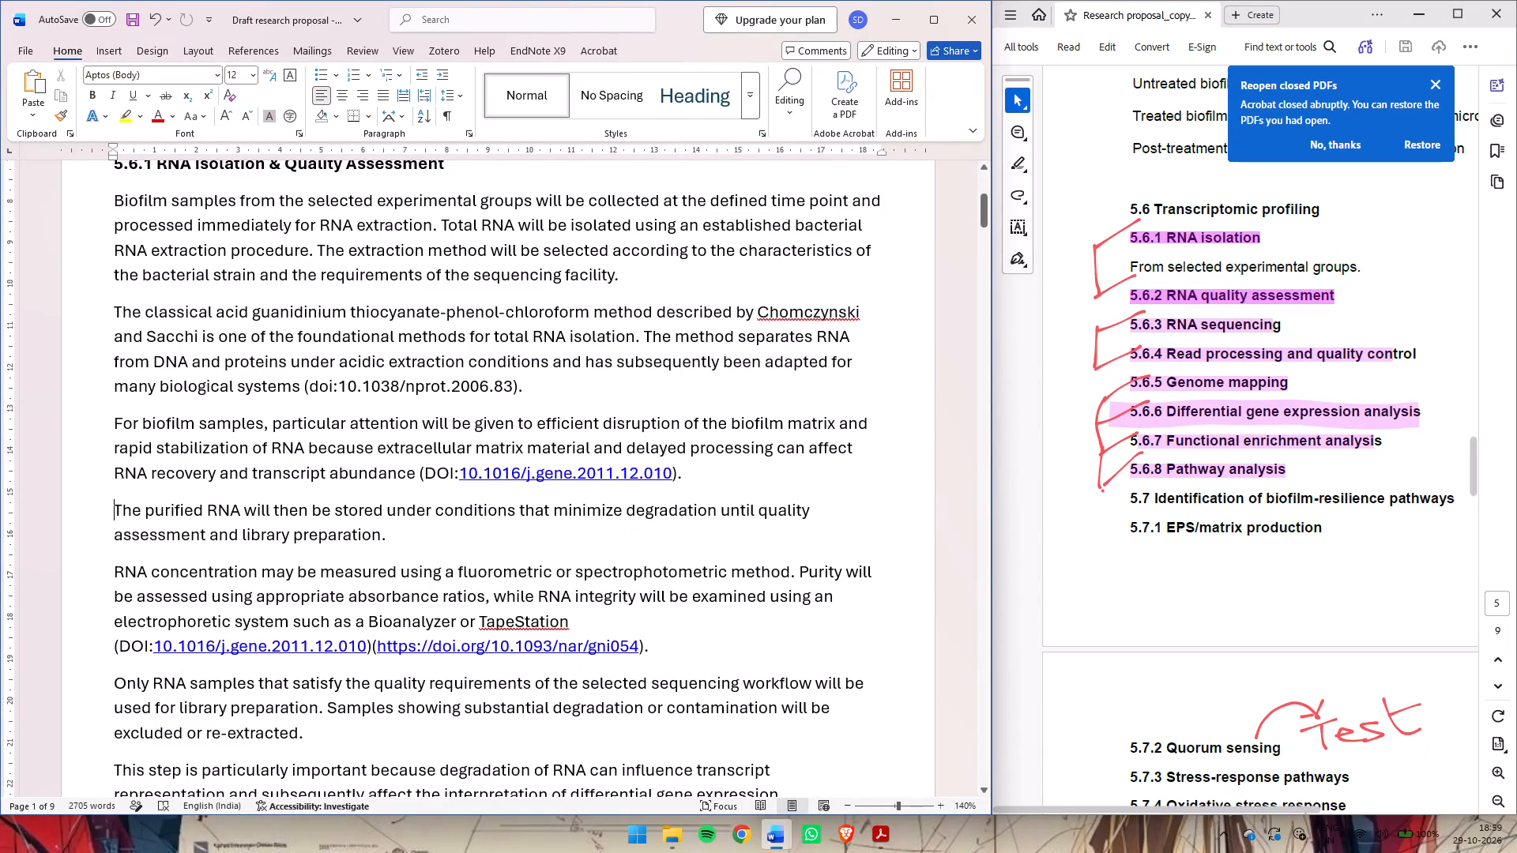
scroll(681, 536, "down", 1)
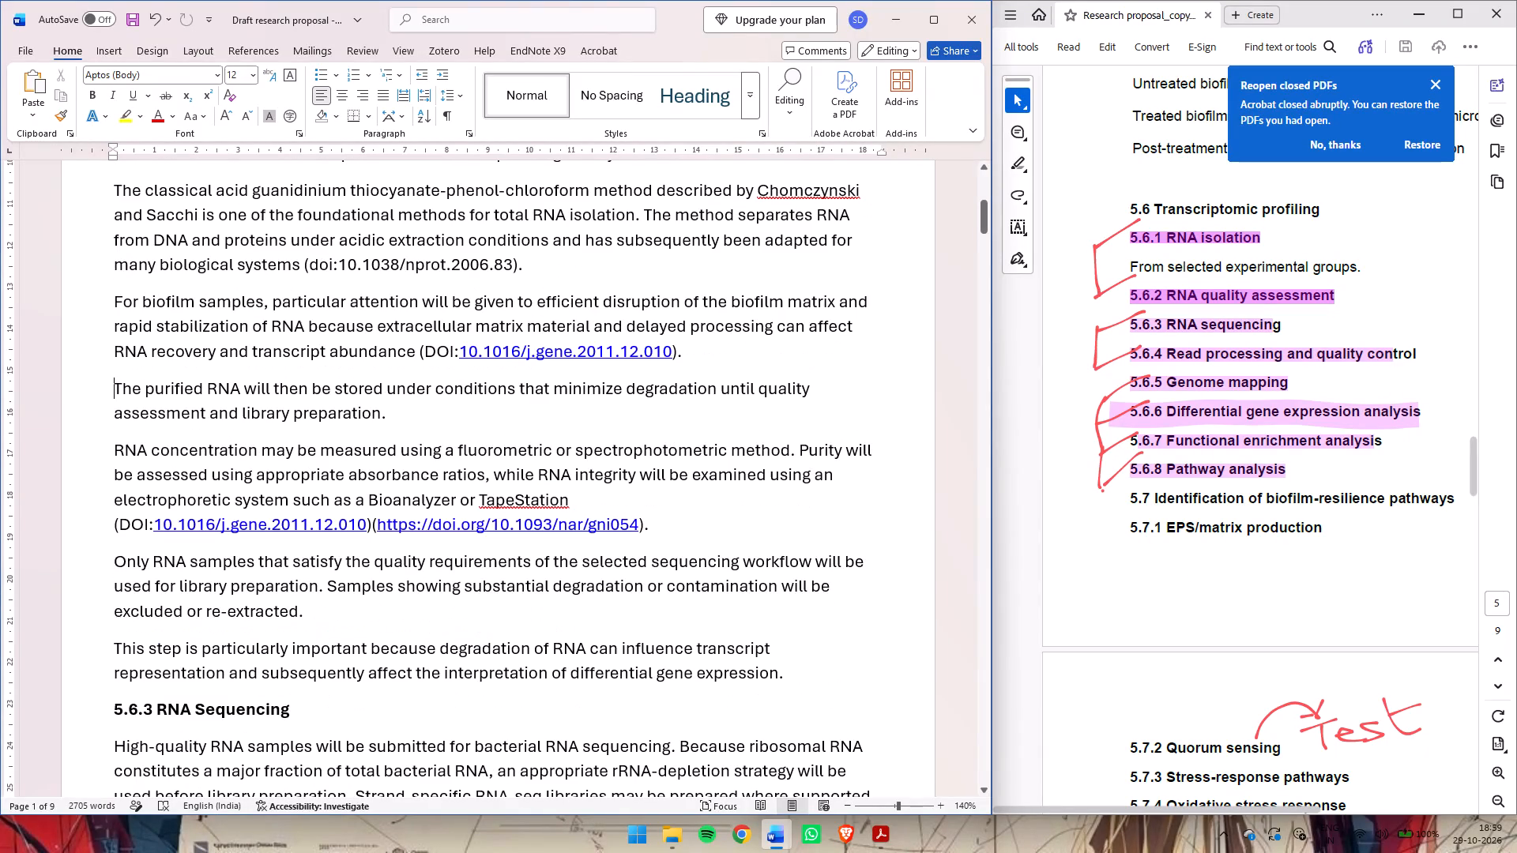
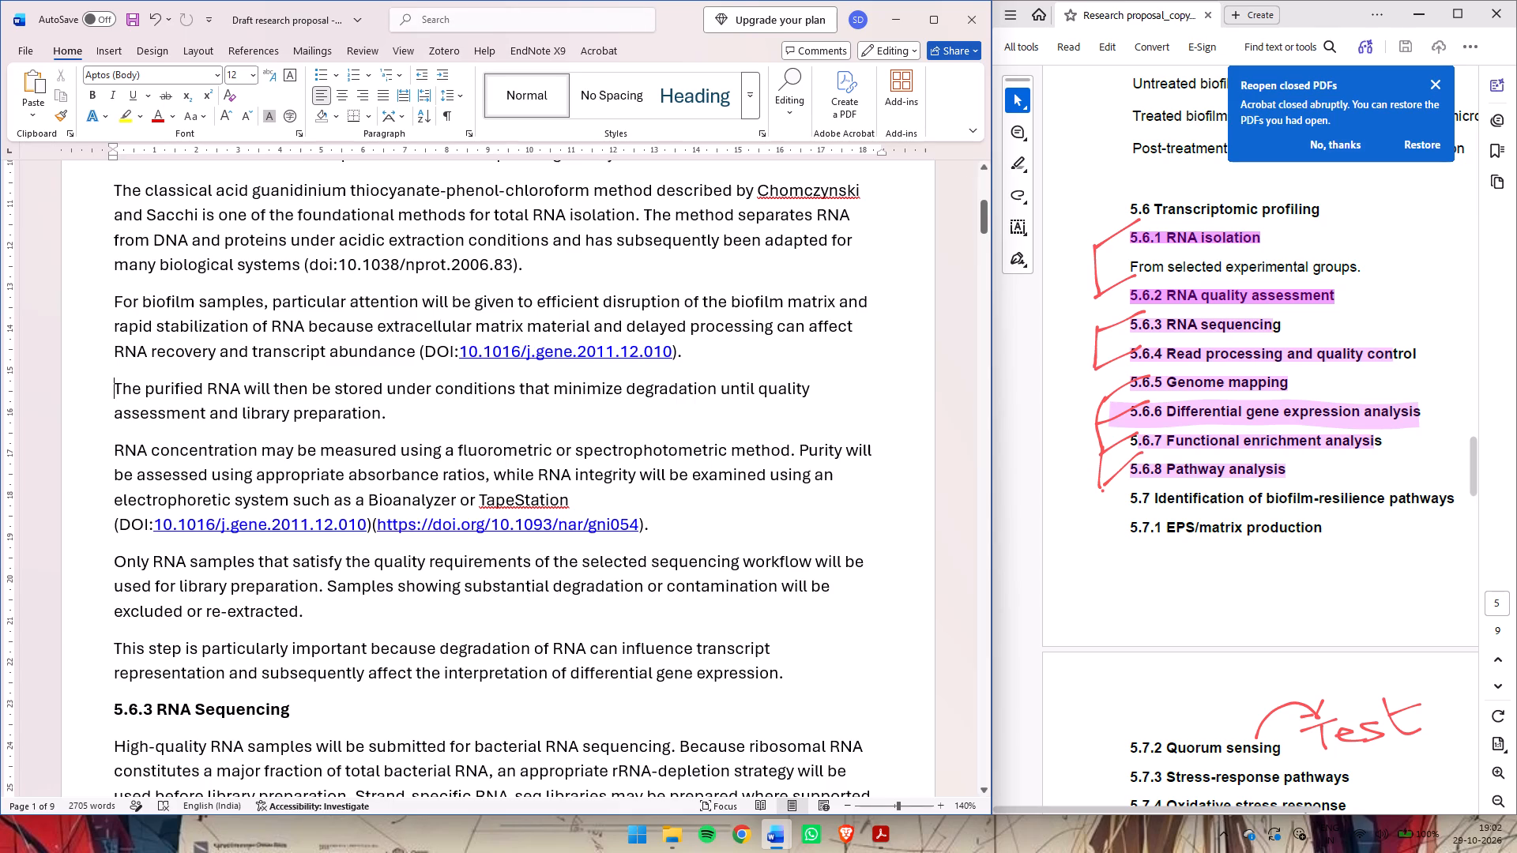
In section 5.6.1, replace the sentence about selecting the extraction method with "that is" after "RNA extraction procedure".
scroll(427, 333, "up", 1)
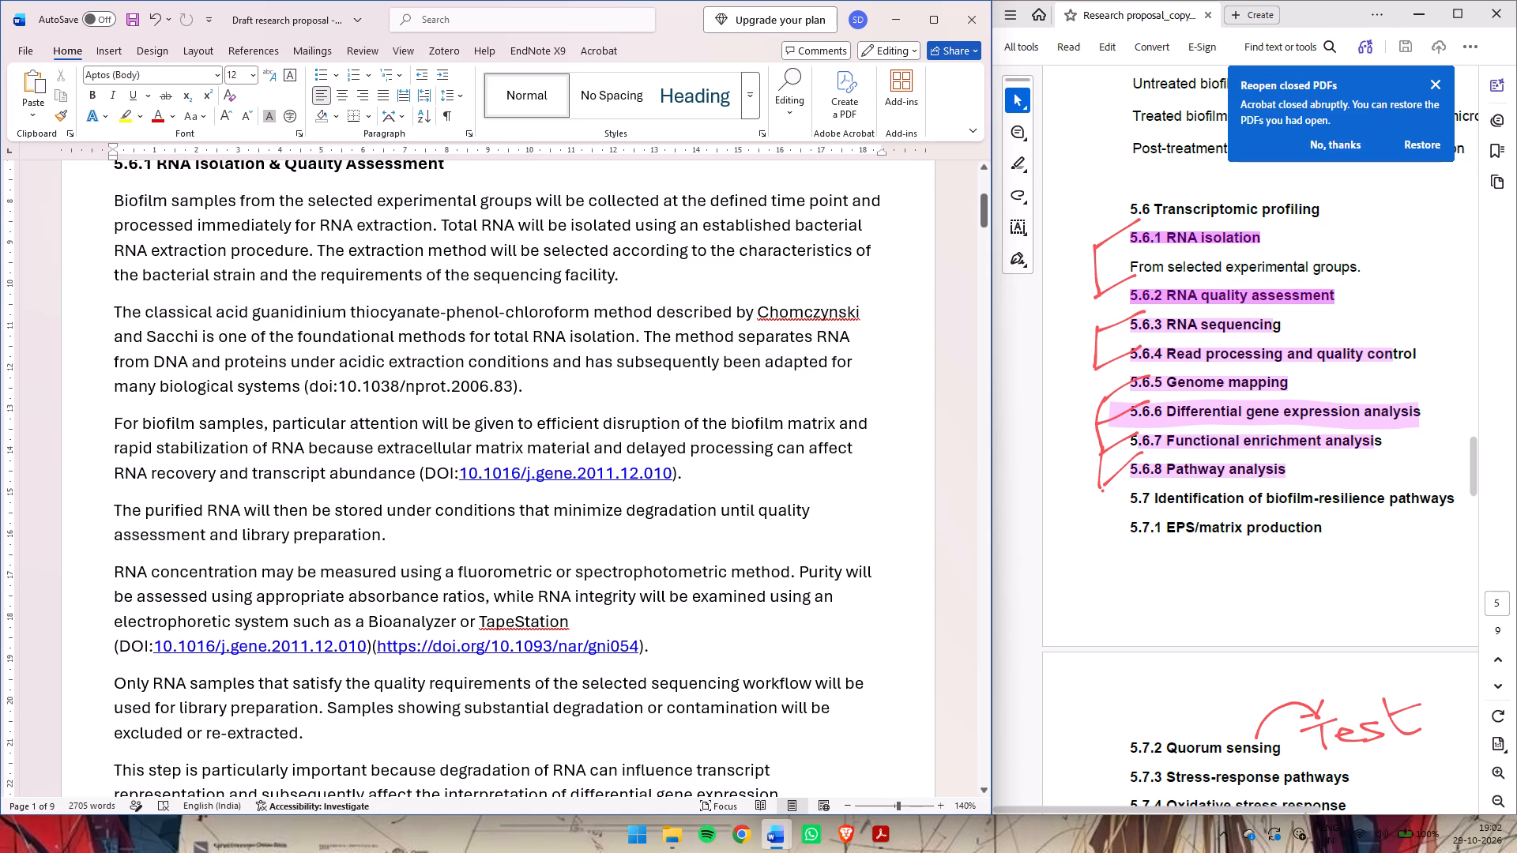
left_click_drag(311, 254, 588, 261)
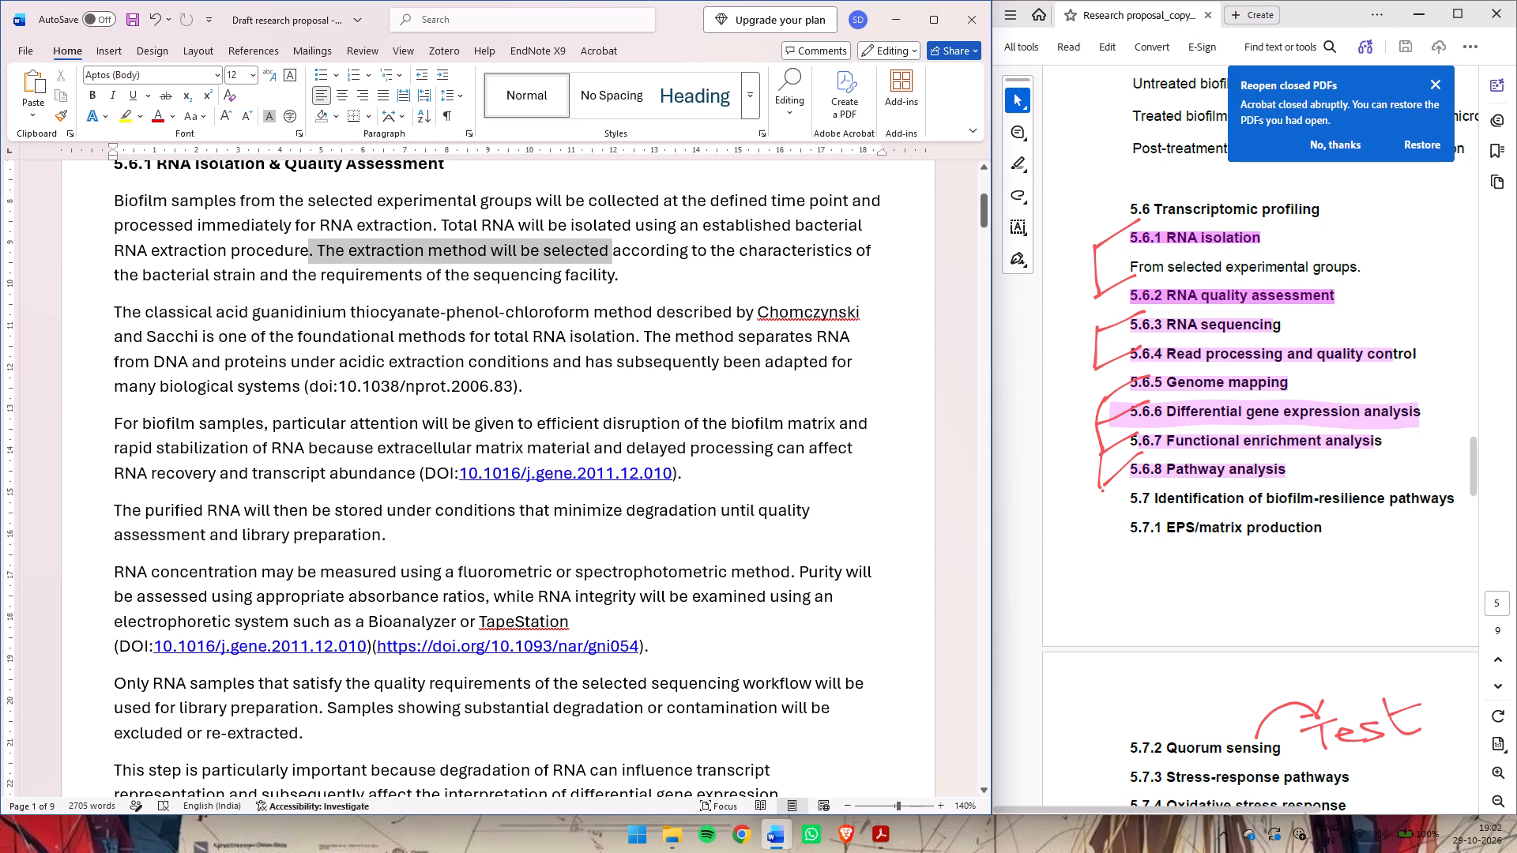
left_click_drag(588, 261, 619, 282)
key("BackSpace")
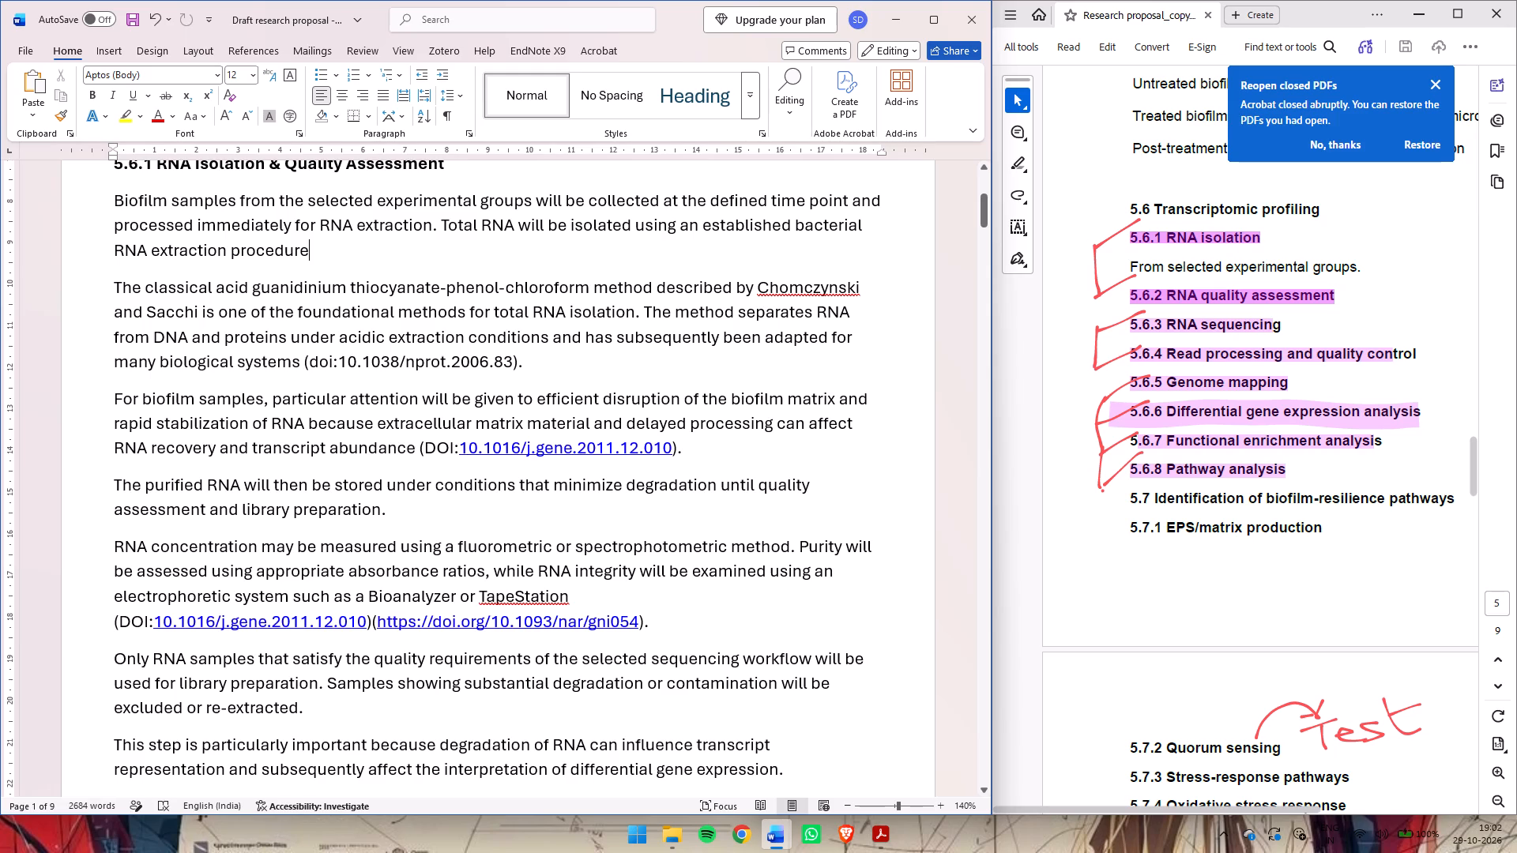
key("space")
type("th")
type("at is")
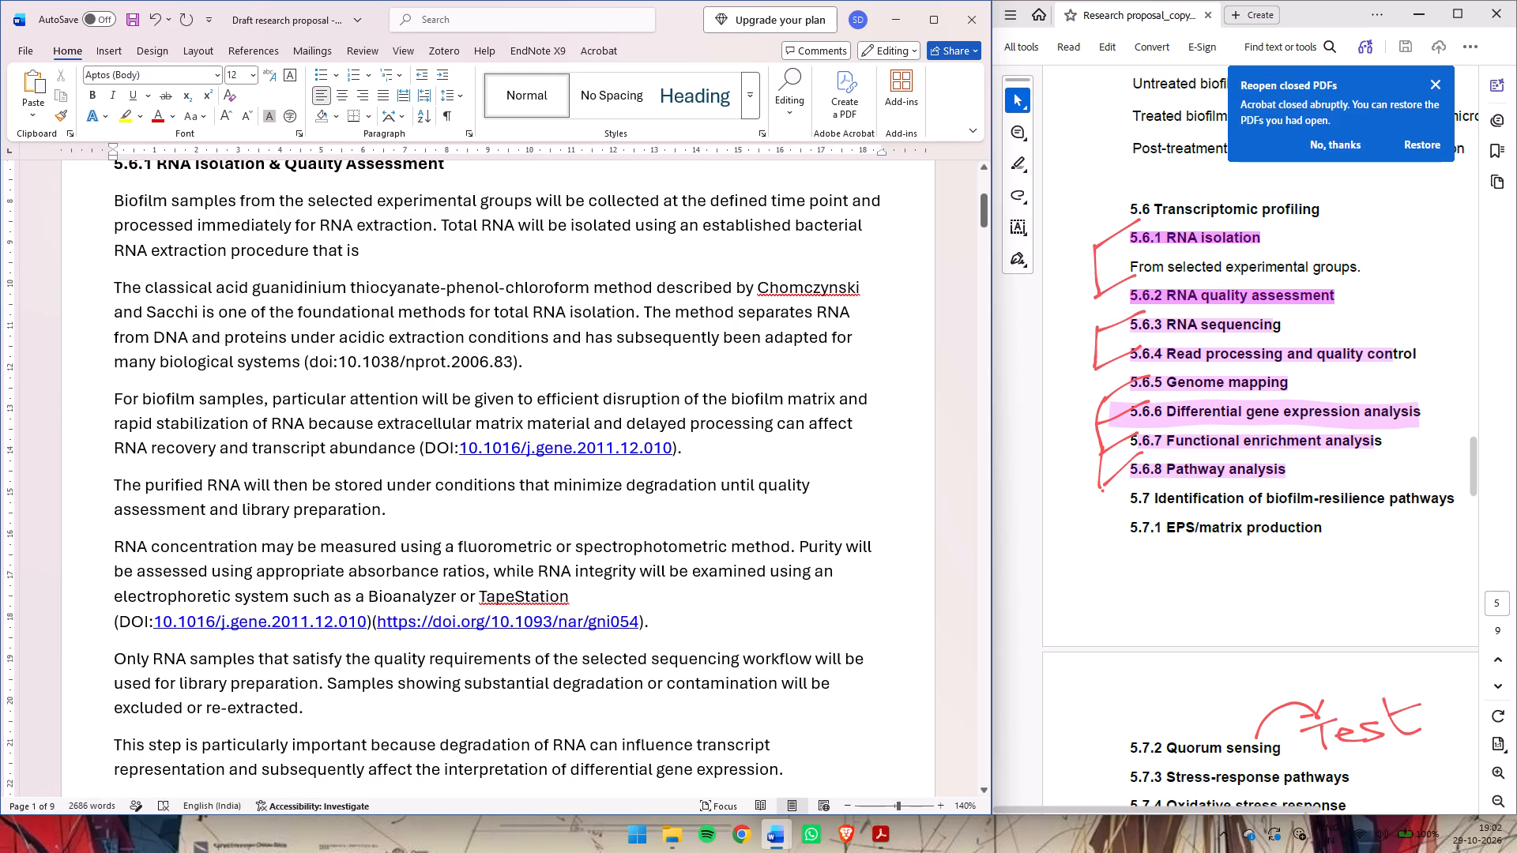
Join the paragraph on the classical acid guanidinium method onto "that is", removing its opening word "The".
left_click(119, 280)
key("BackSpace")
key("BackSpace")
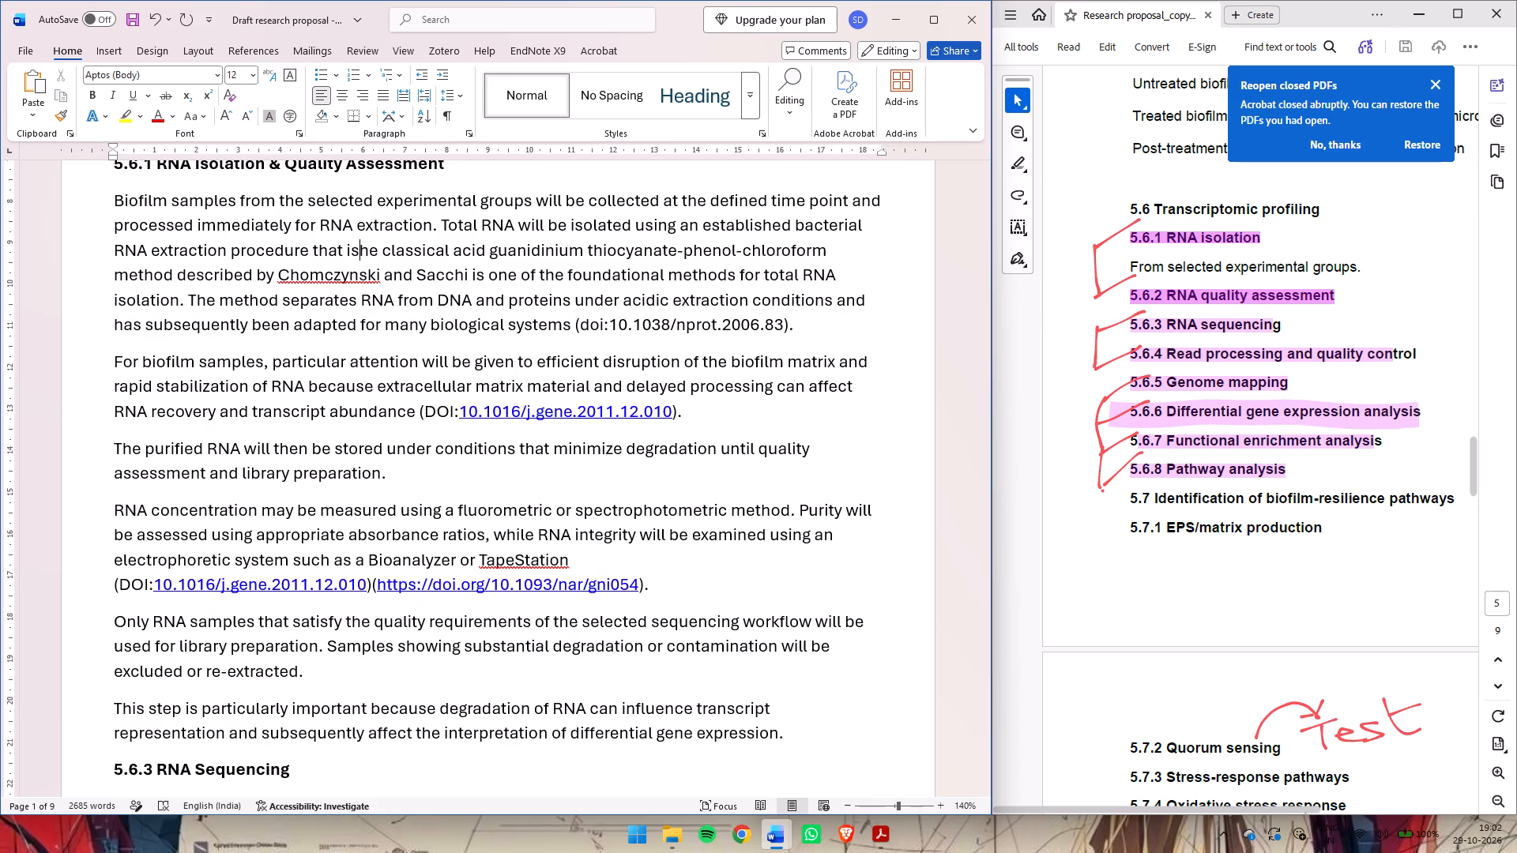
key("Right")
key("Right")
key("BackSpace")
key("BackSpace")
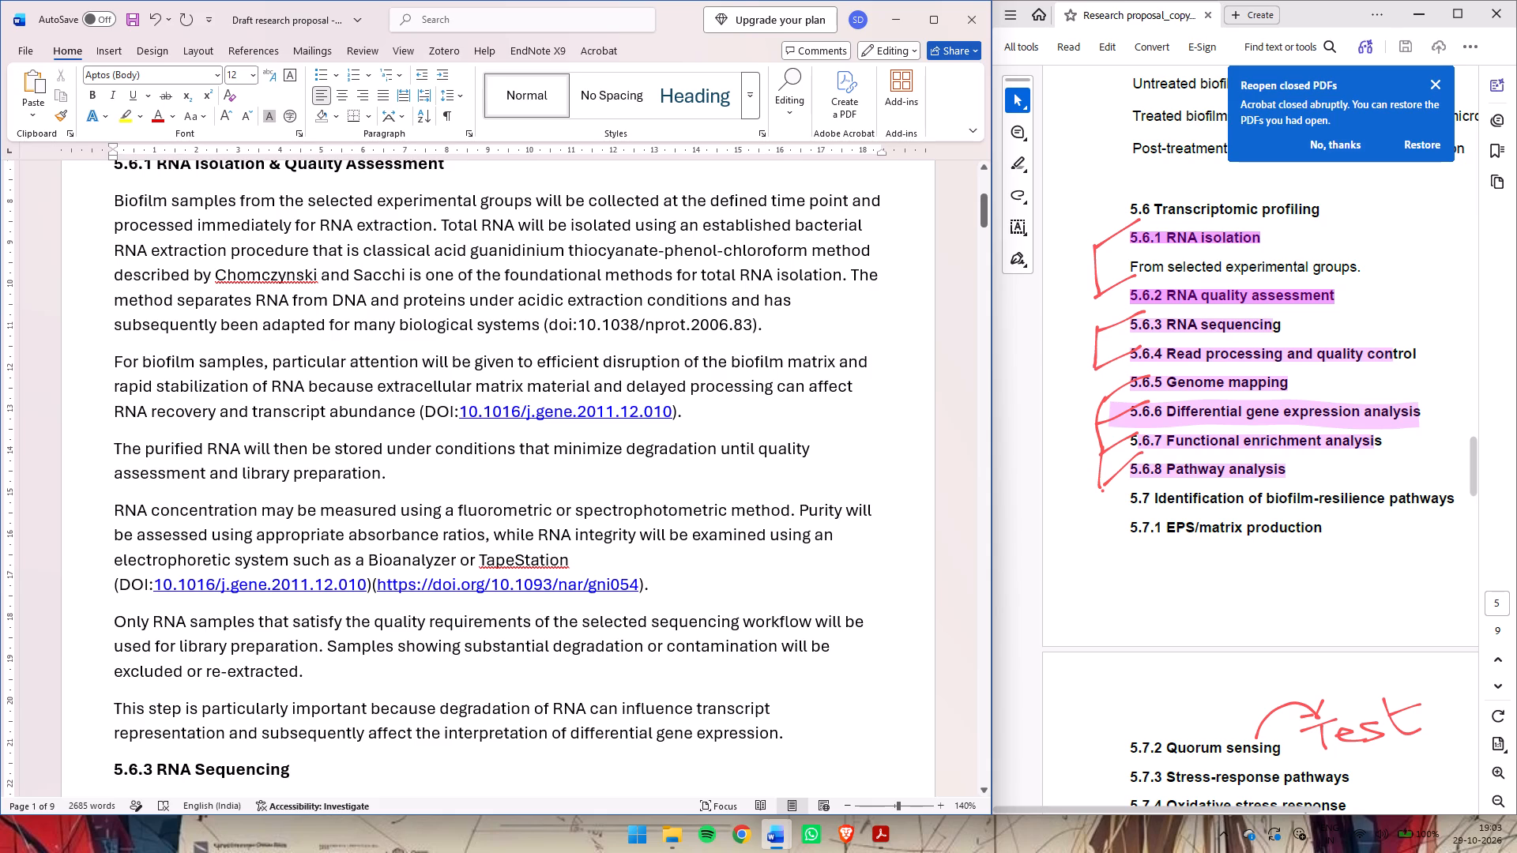
Delete "is one of the foundational methods for total RNA isolation" after "Chomczynski and Sacchi".
left_click_drag(411, 275, 819, 272)
key("BackSpace")
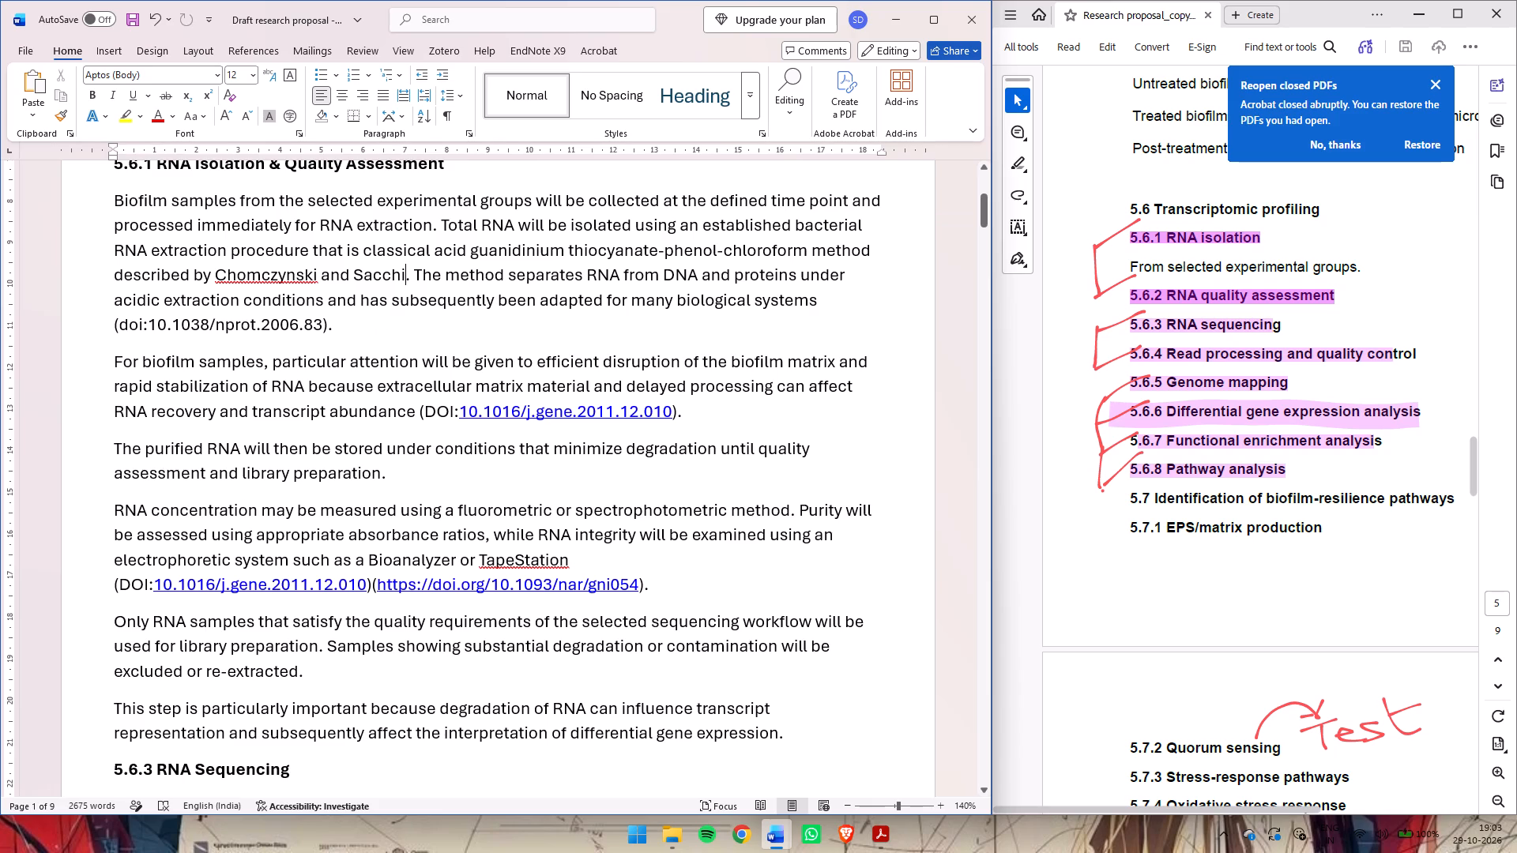
Delete the text before heading 5.6.3 from "Samples showing substantial degradation" through "interpretation of differential gene expression".
scroll(141, 503, "down", 1)
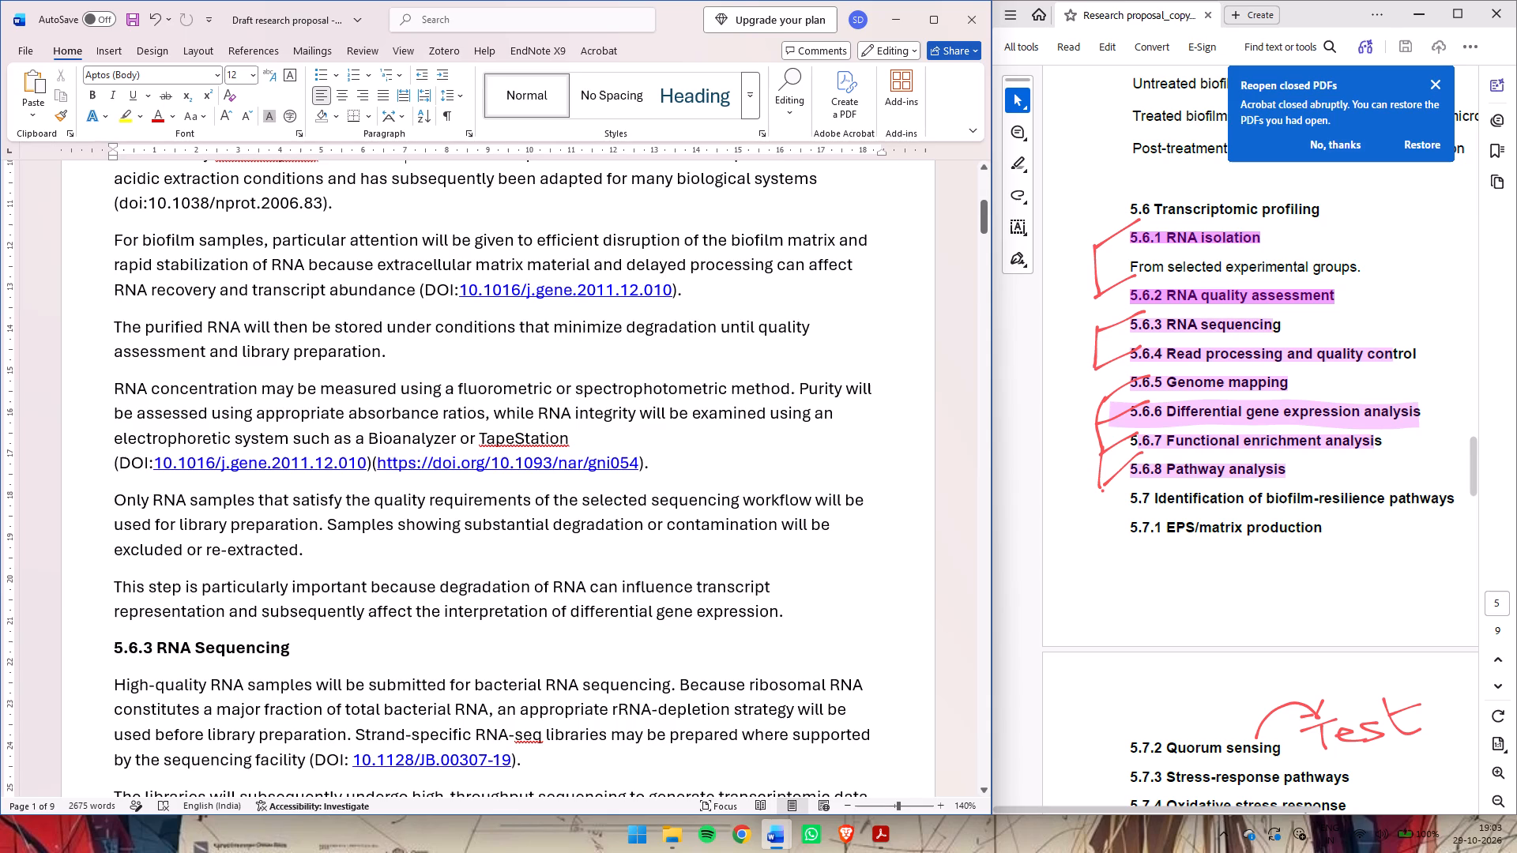
left_click_drag(800, 612, 435, 552)
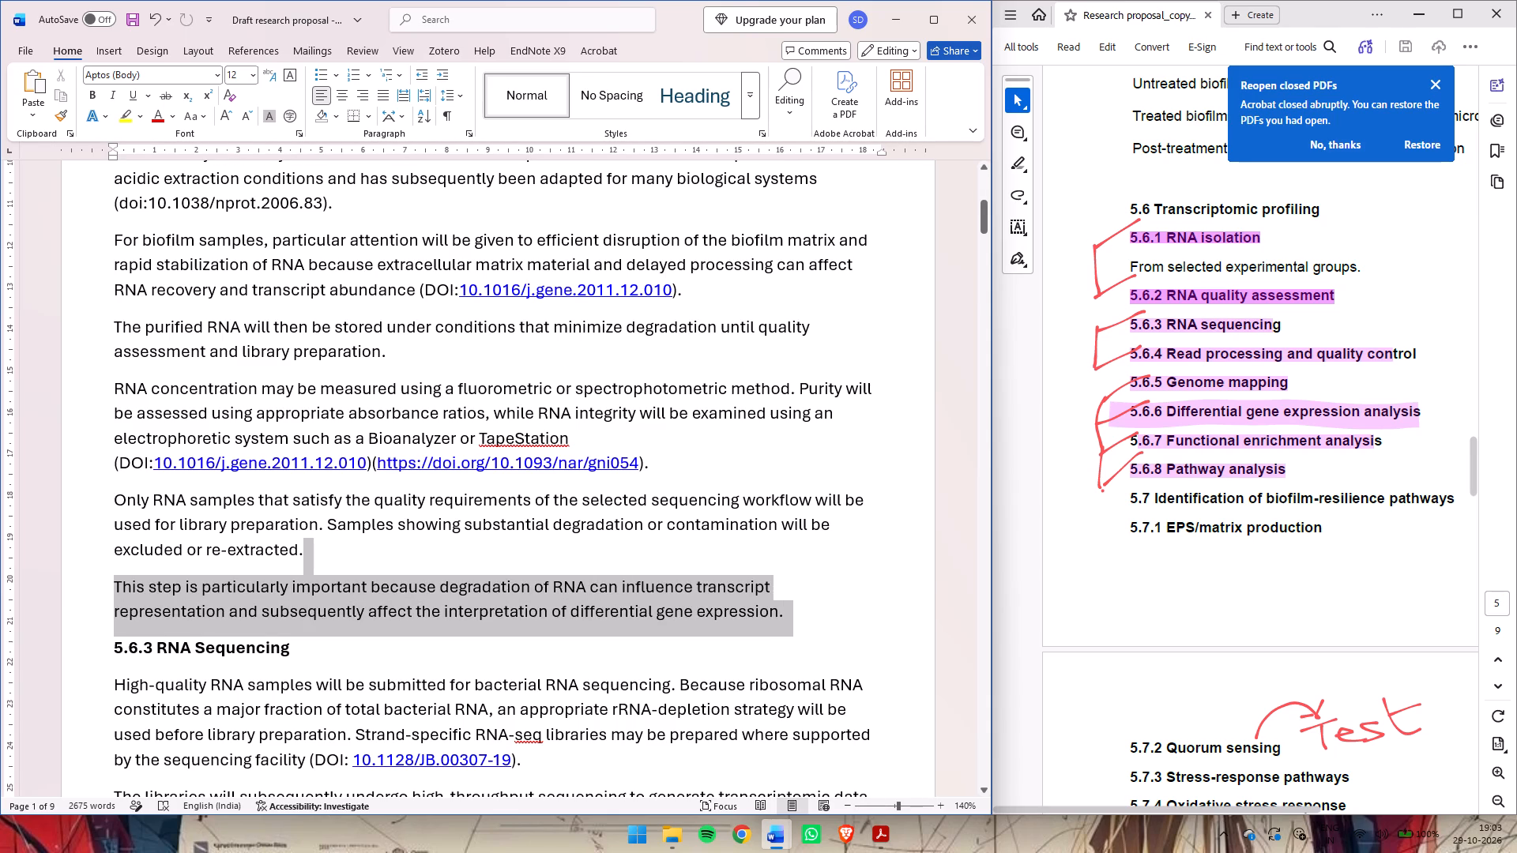
left_click_drag(435, 552, 331, 532)
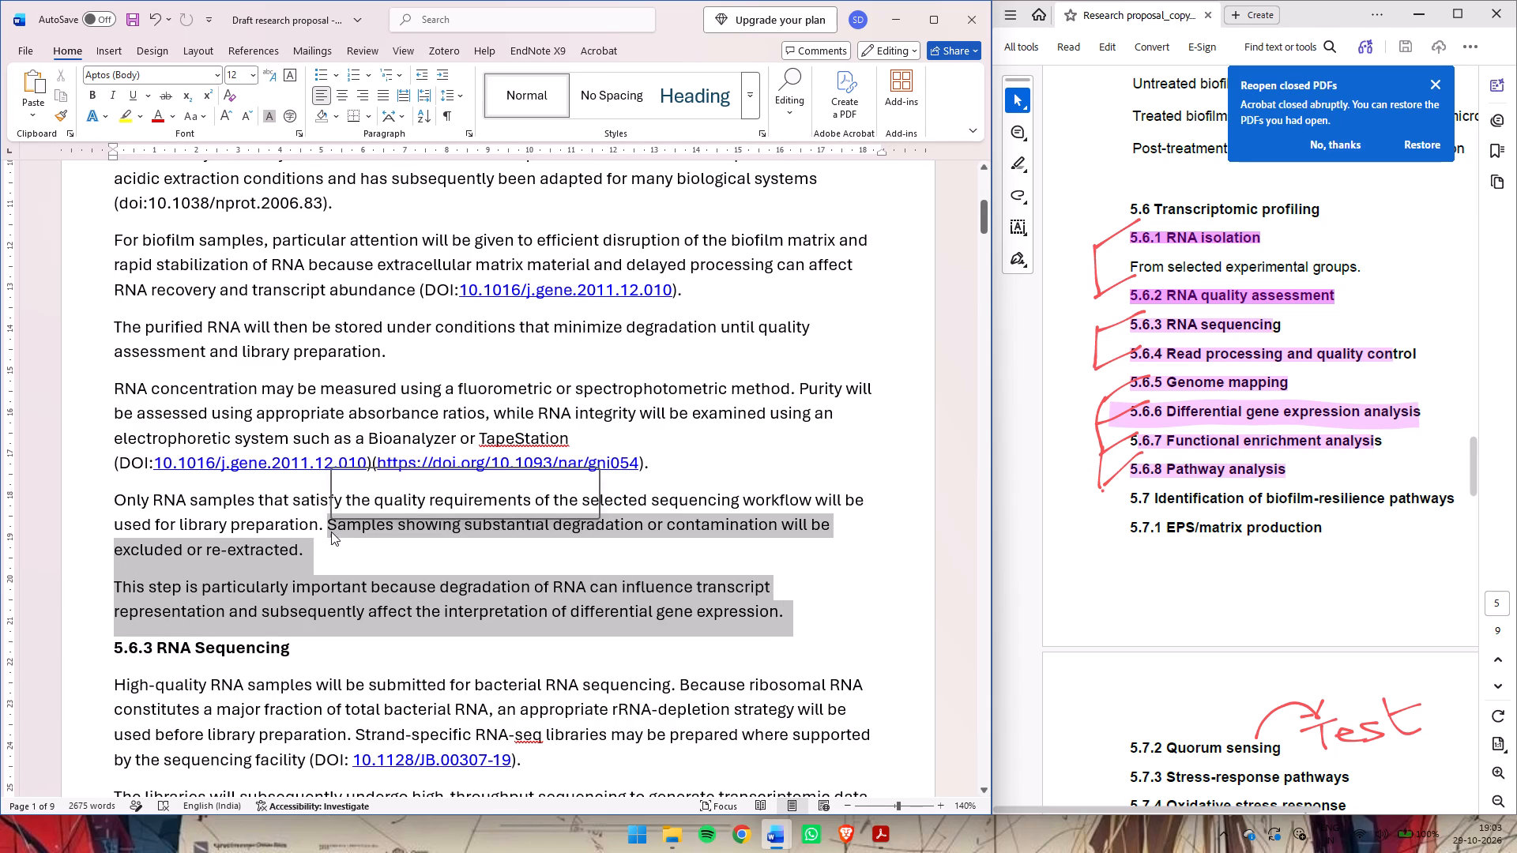
key("BackSpace")
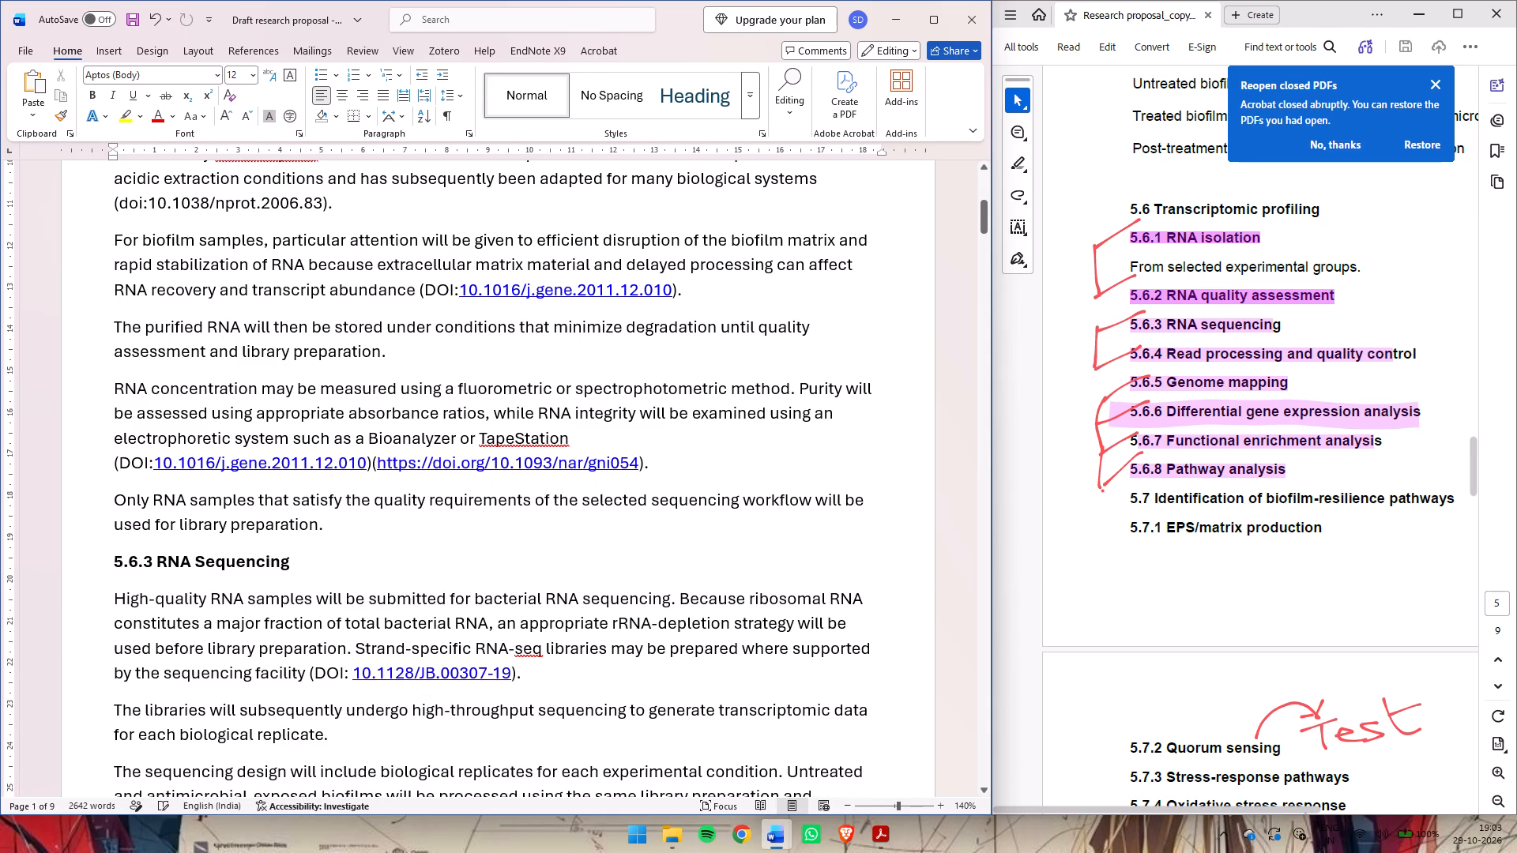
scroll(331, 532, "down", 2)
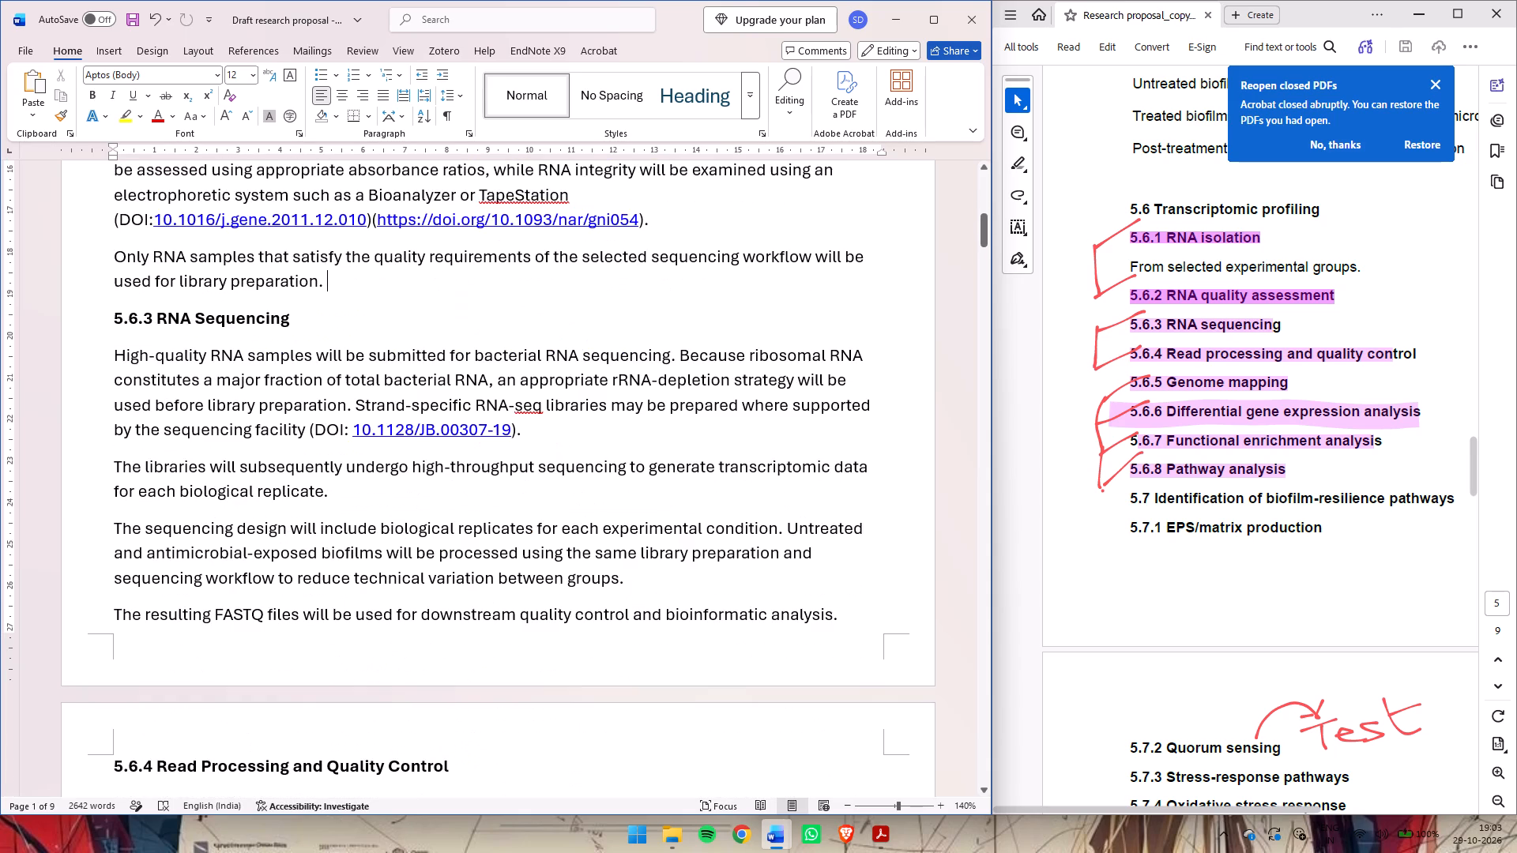
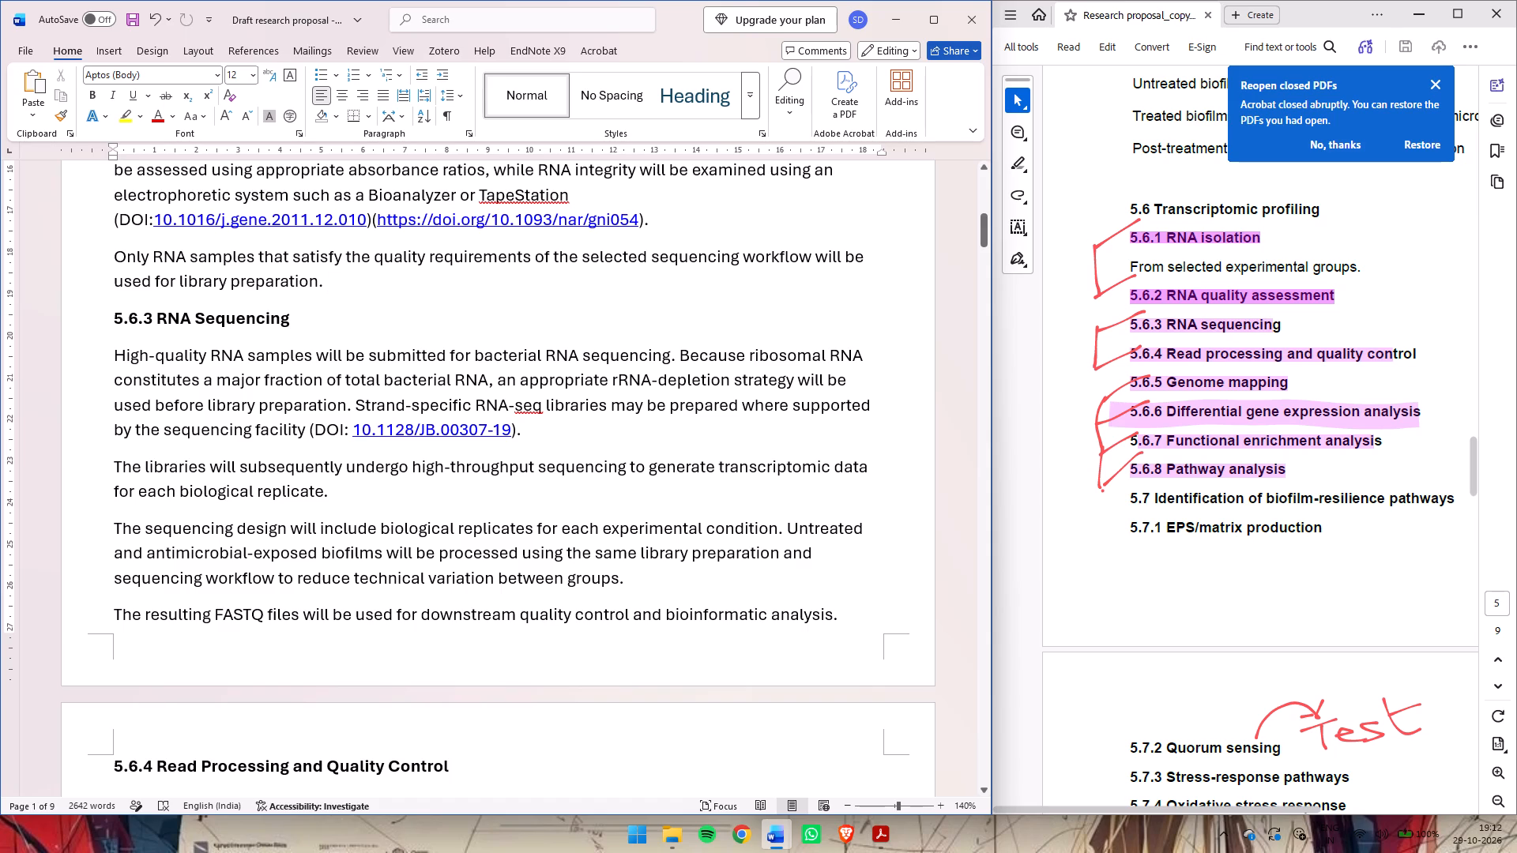
In section 5.6.3, delete the paragraph about the sequencing design and the paragraph about the libraries undergoing high-throughput sequencing.
scroll(524, 628, "down", 1)
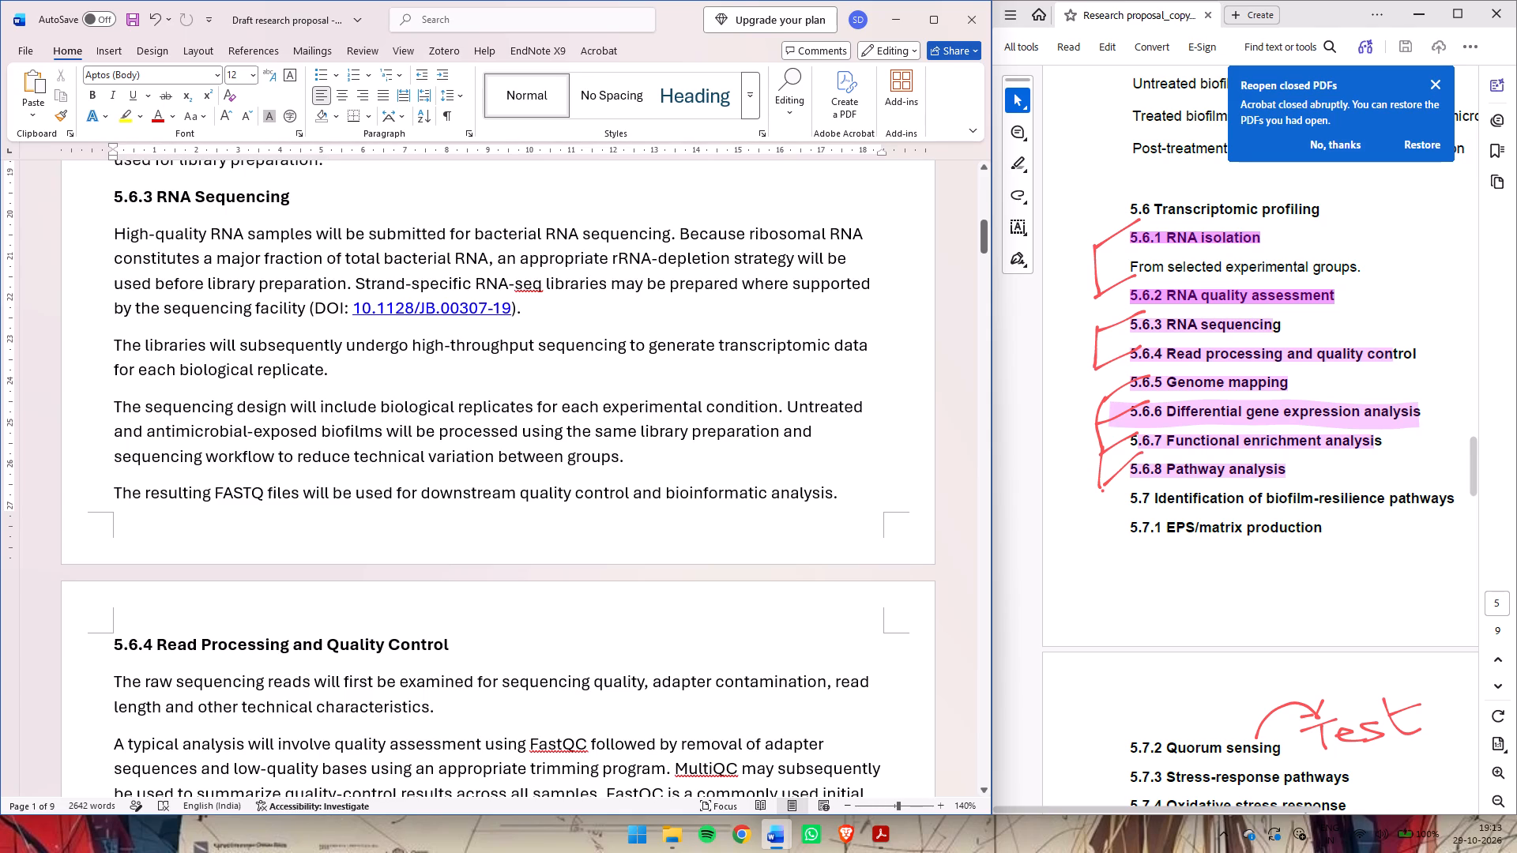
left_click_drag(636, 464, 112, 398)
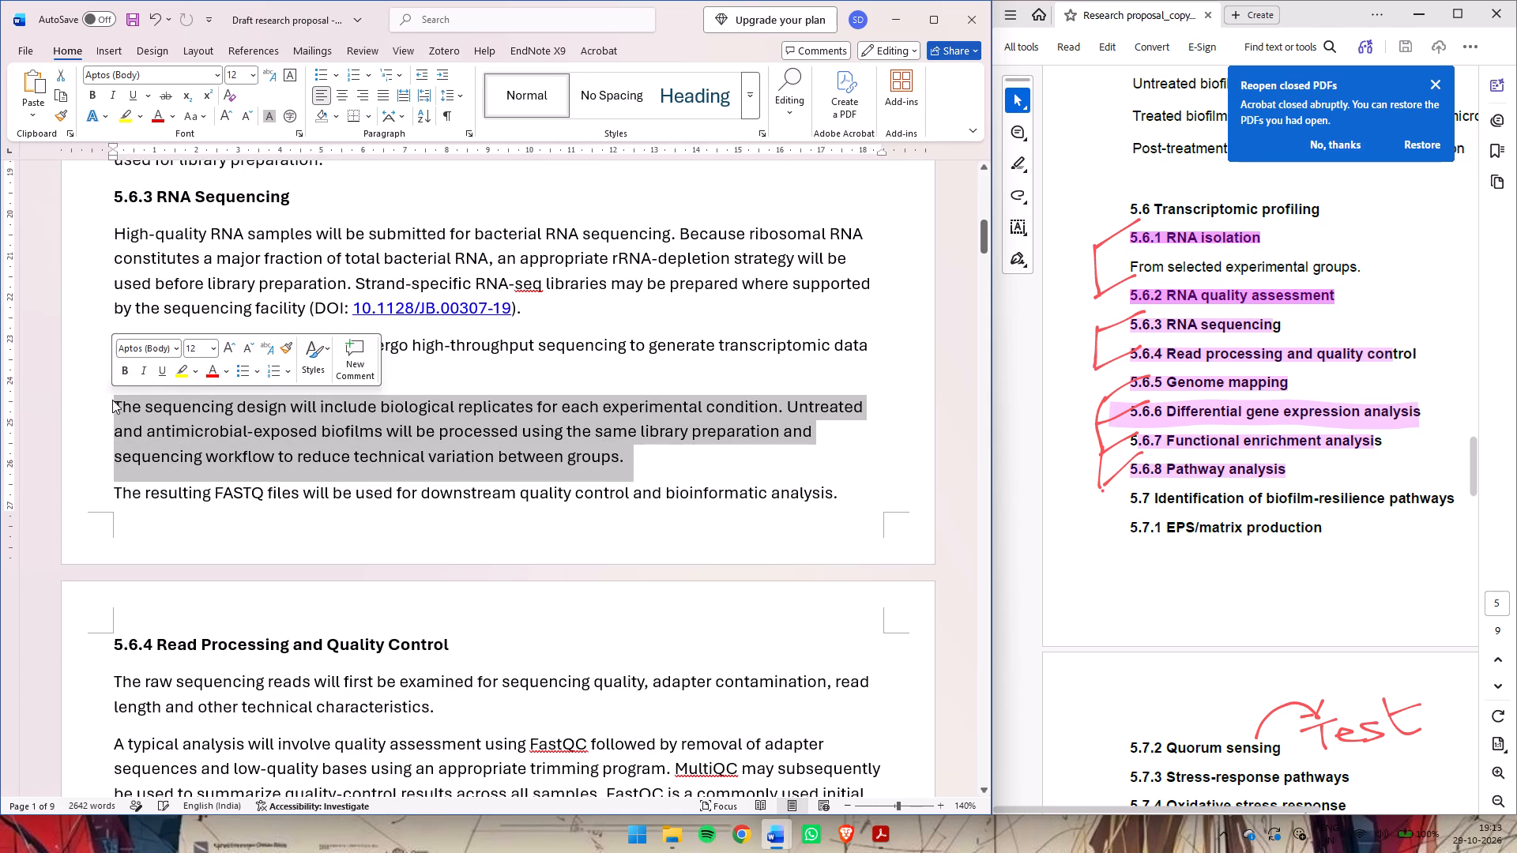
key("BackSpace")
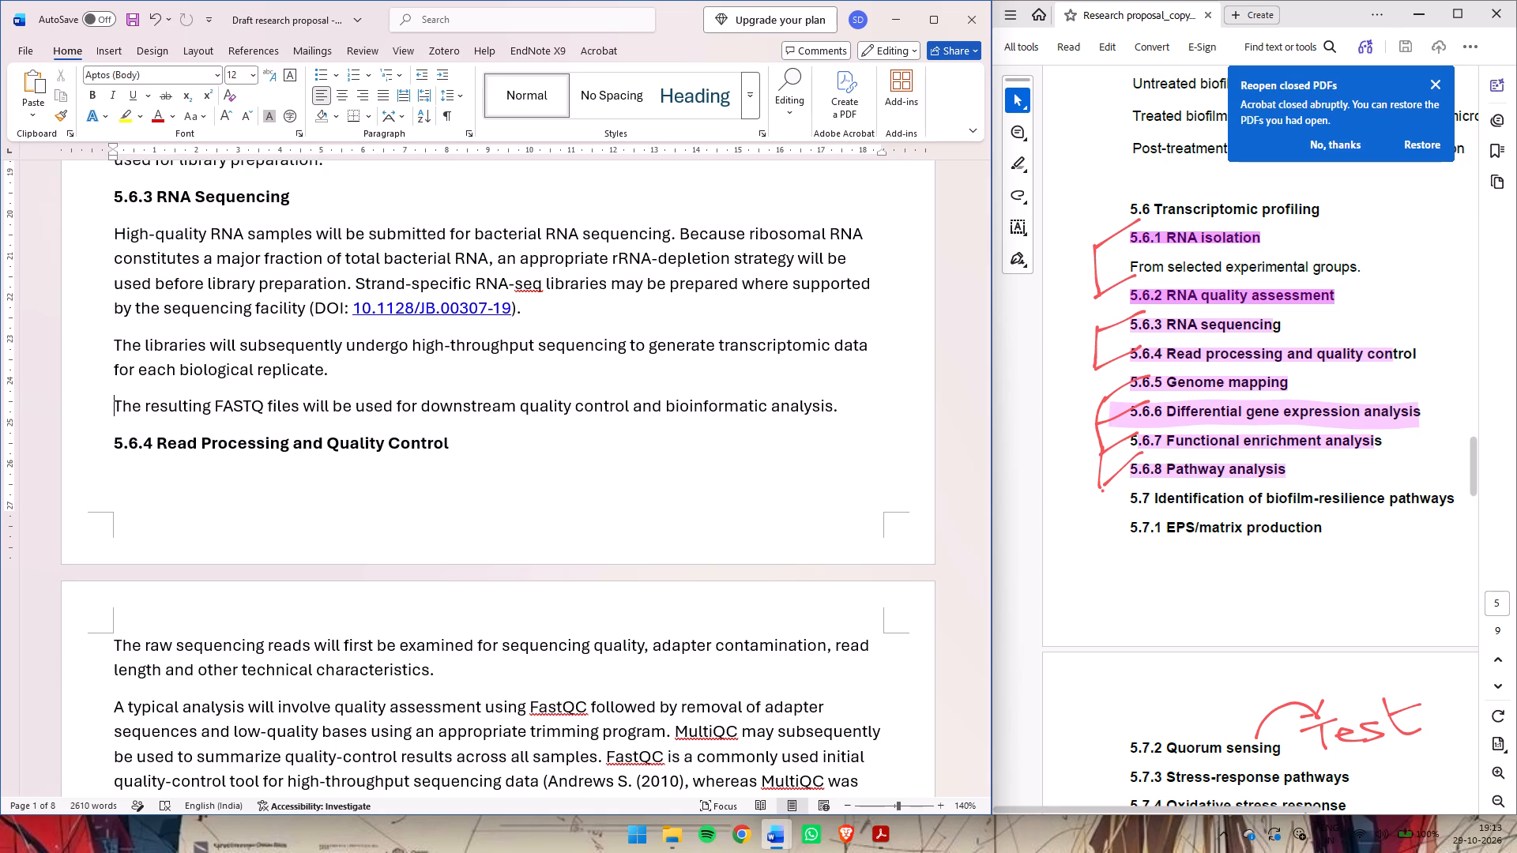
left_click_drag(336, 370, 274, 366)
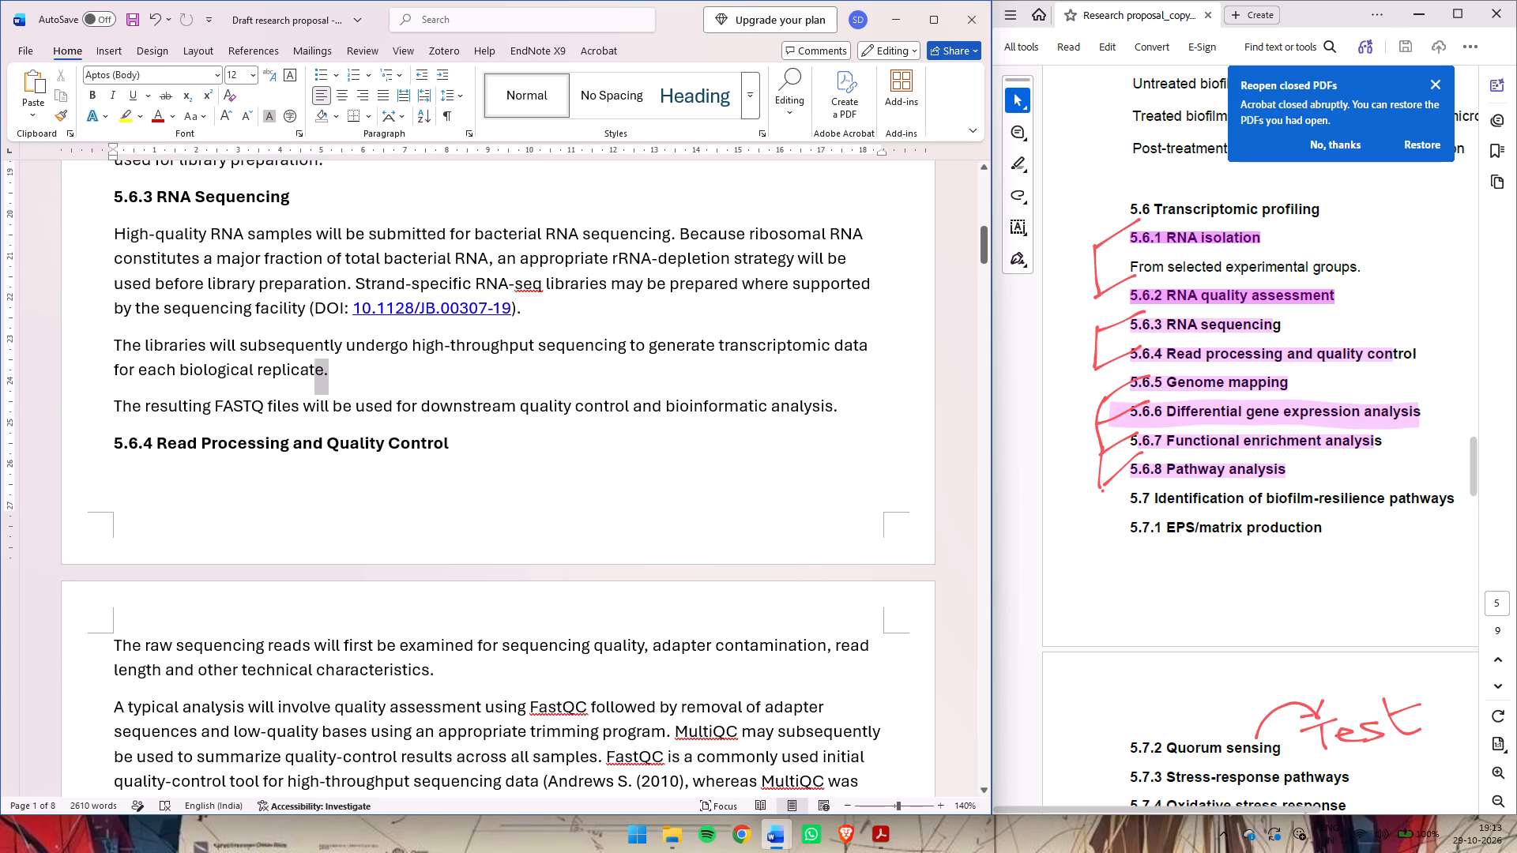
left_click_drag(274, 366, 2, 344)
key("BackSpace")
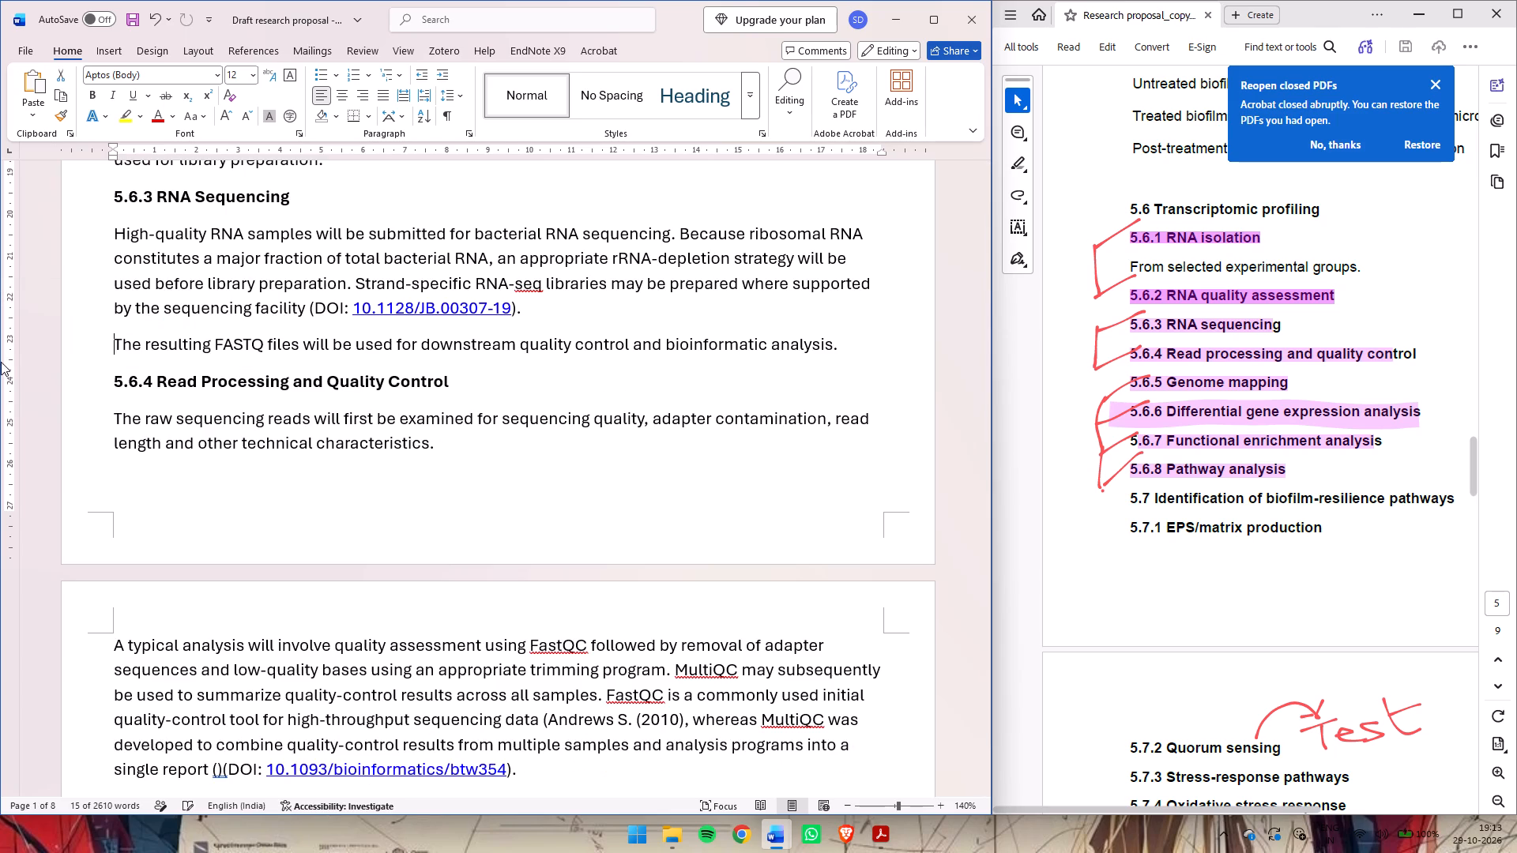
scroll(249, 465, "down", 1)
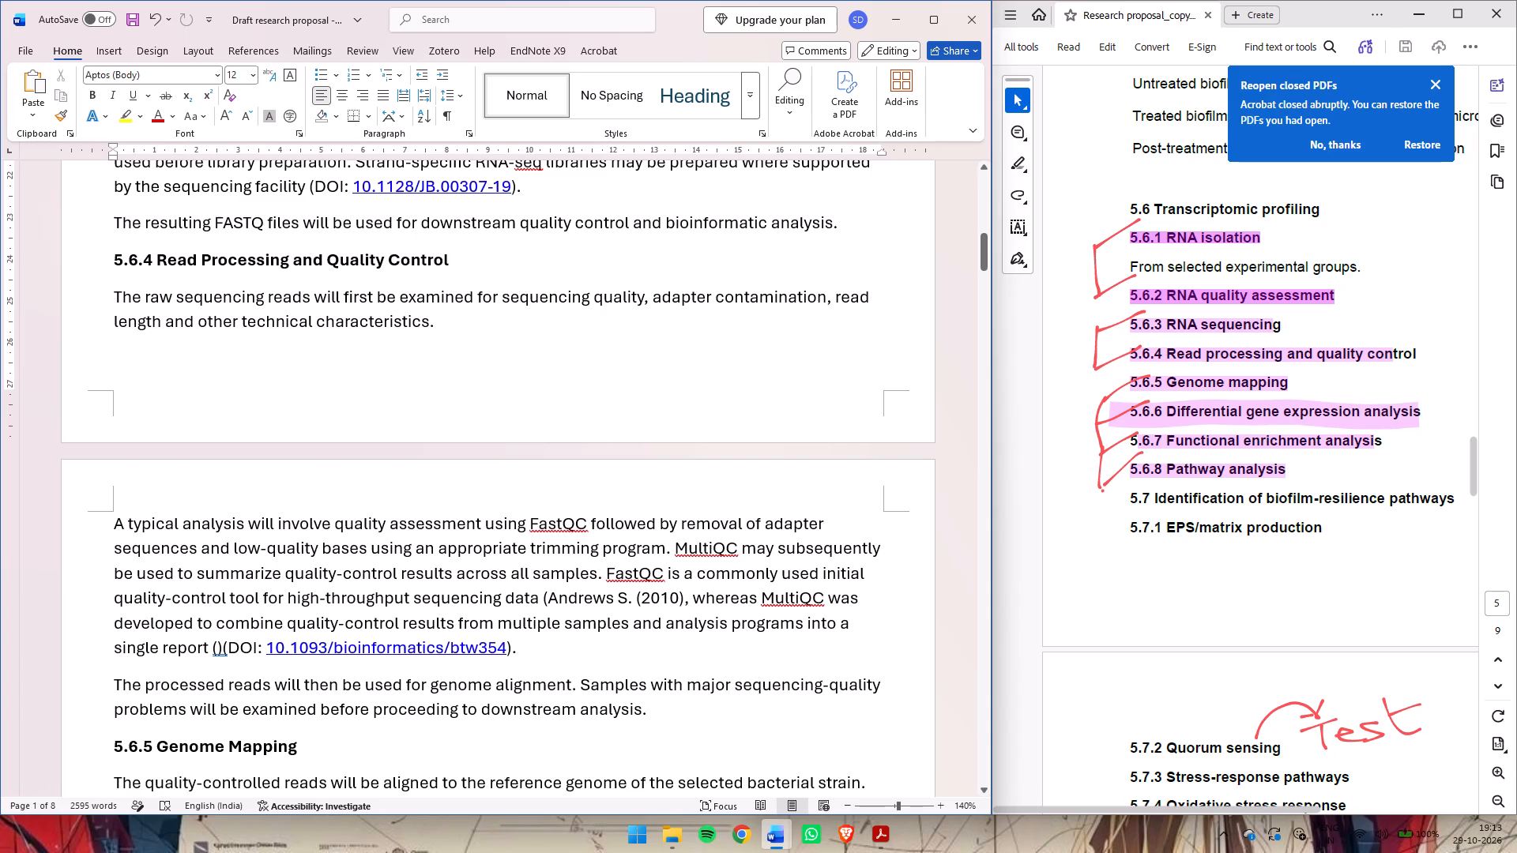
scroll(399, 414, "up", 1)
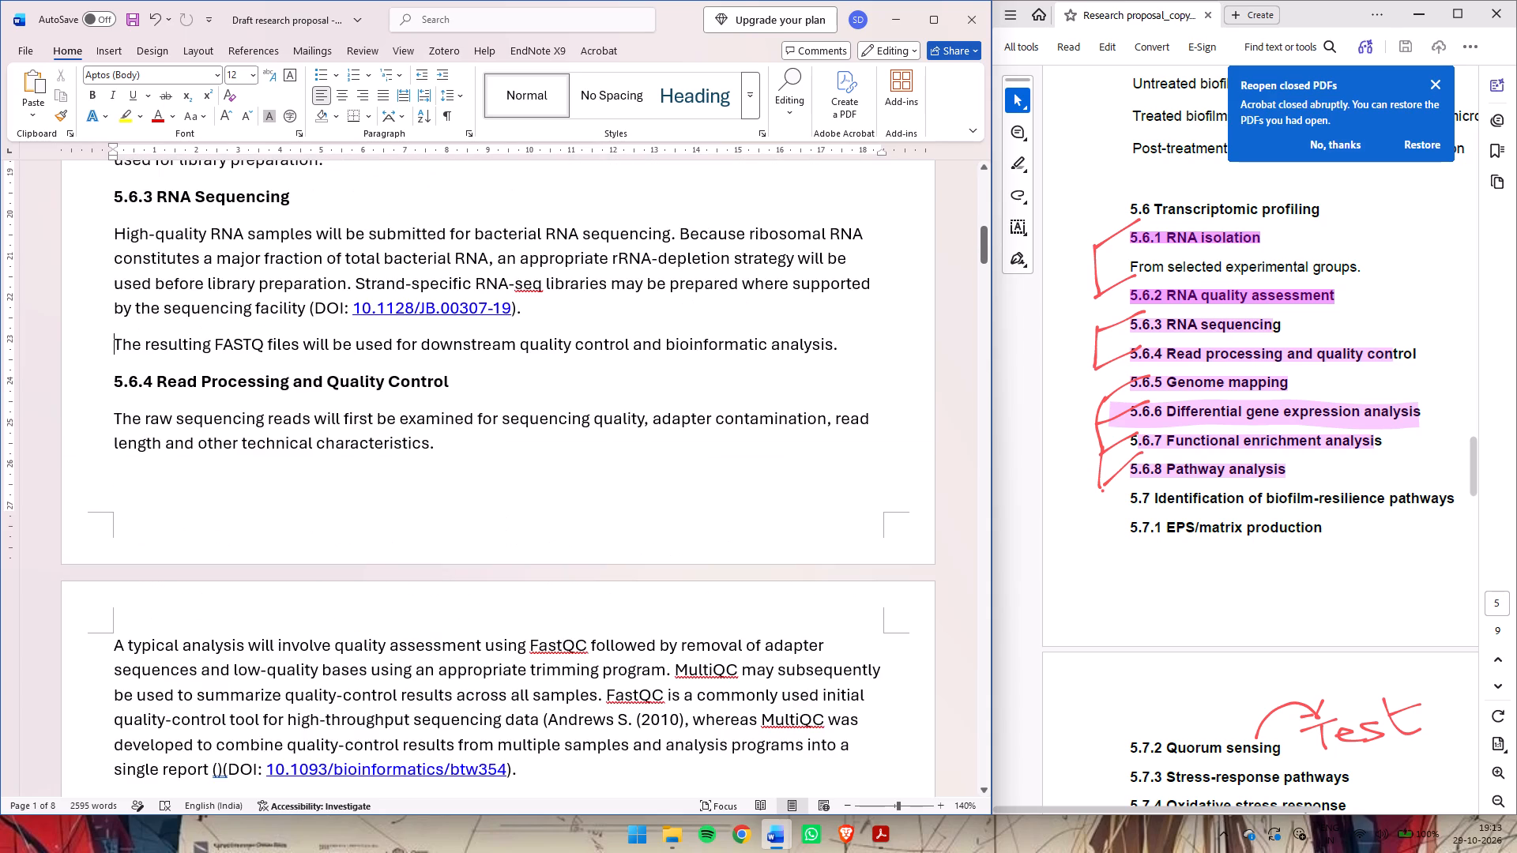
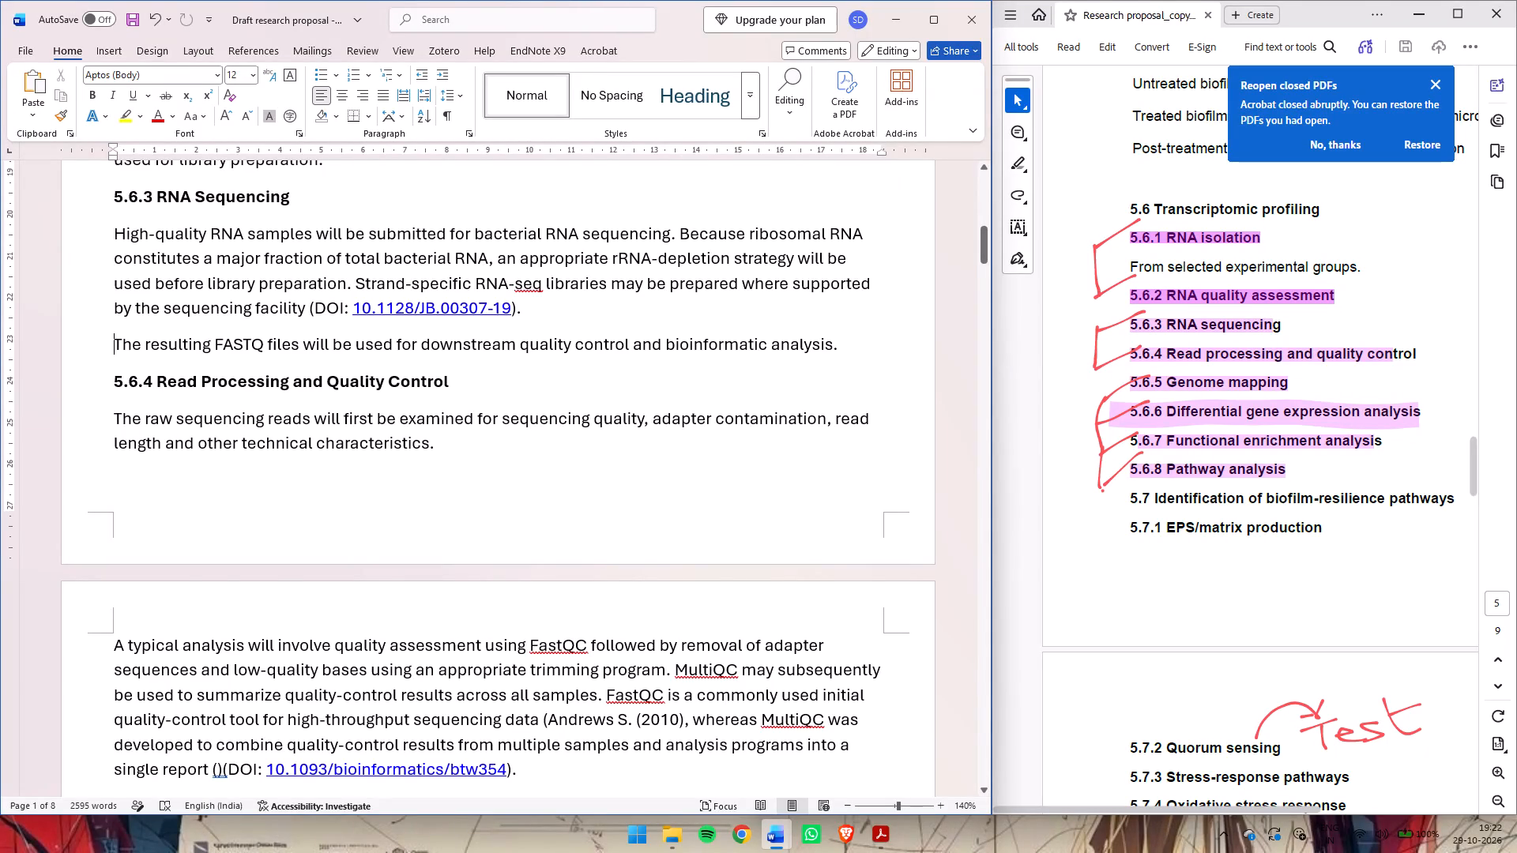
Move the heading text "Read Processing and Quality Control" from 5.6.4 into the 5.6.3 heading, after "RNA Sequencing" and joined with "&".
scroll(475, 416, "down", 1)
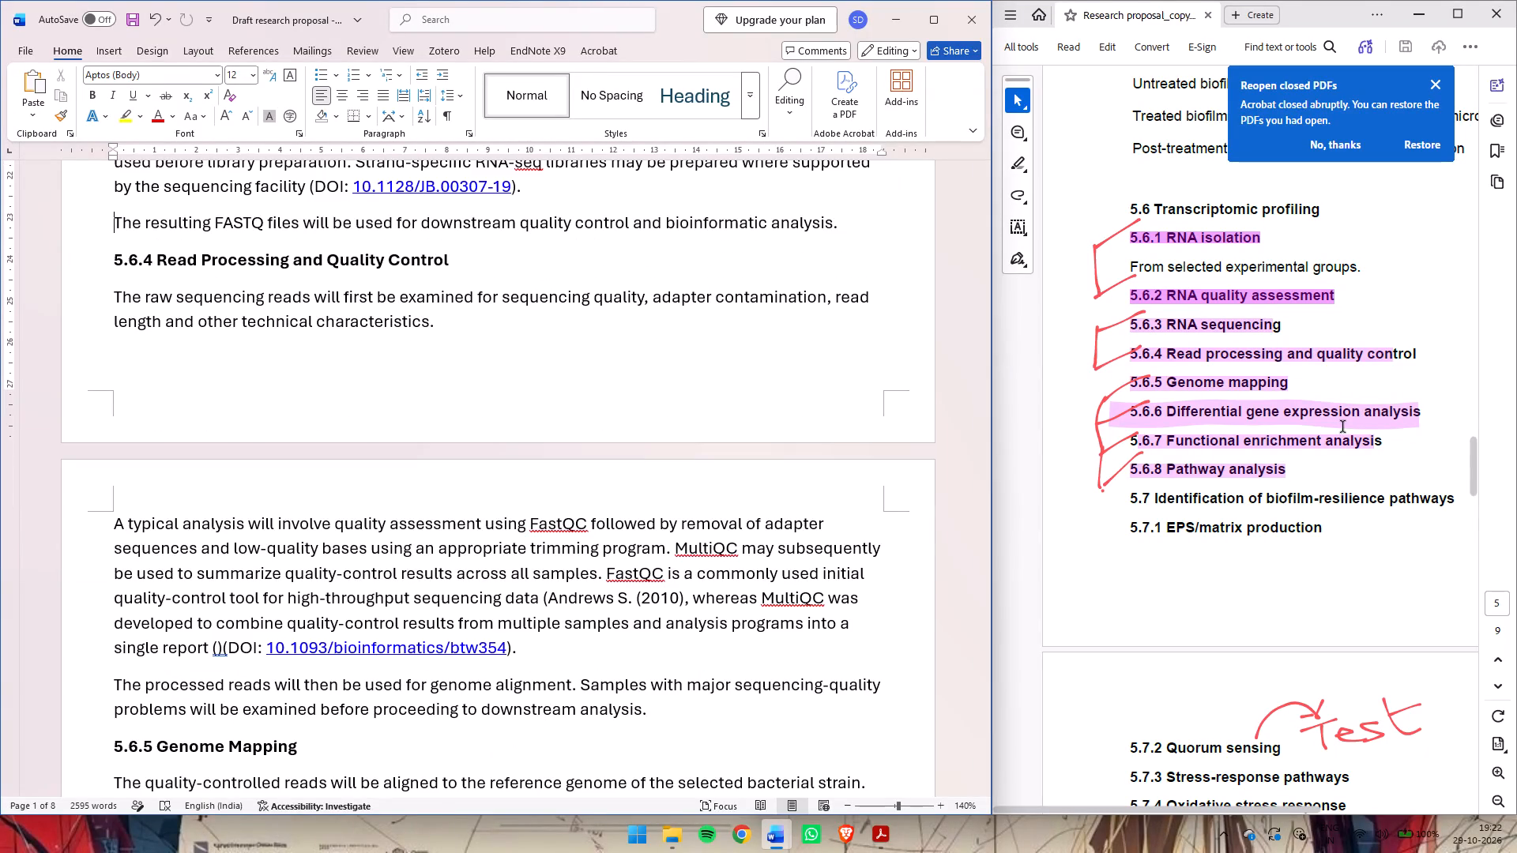
scroll(1320, 450, "down", 3)
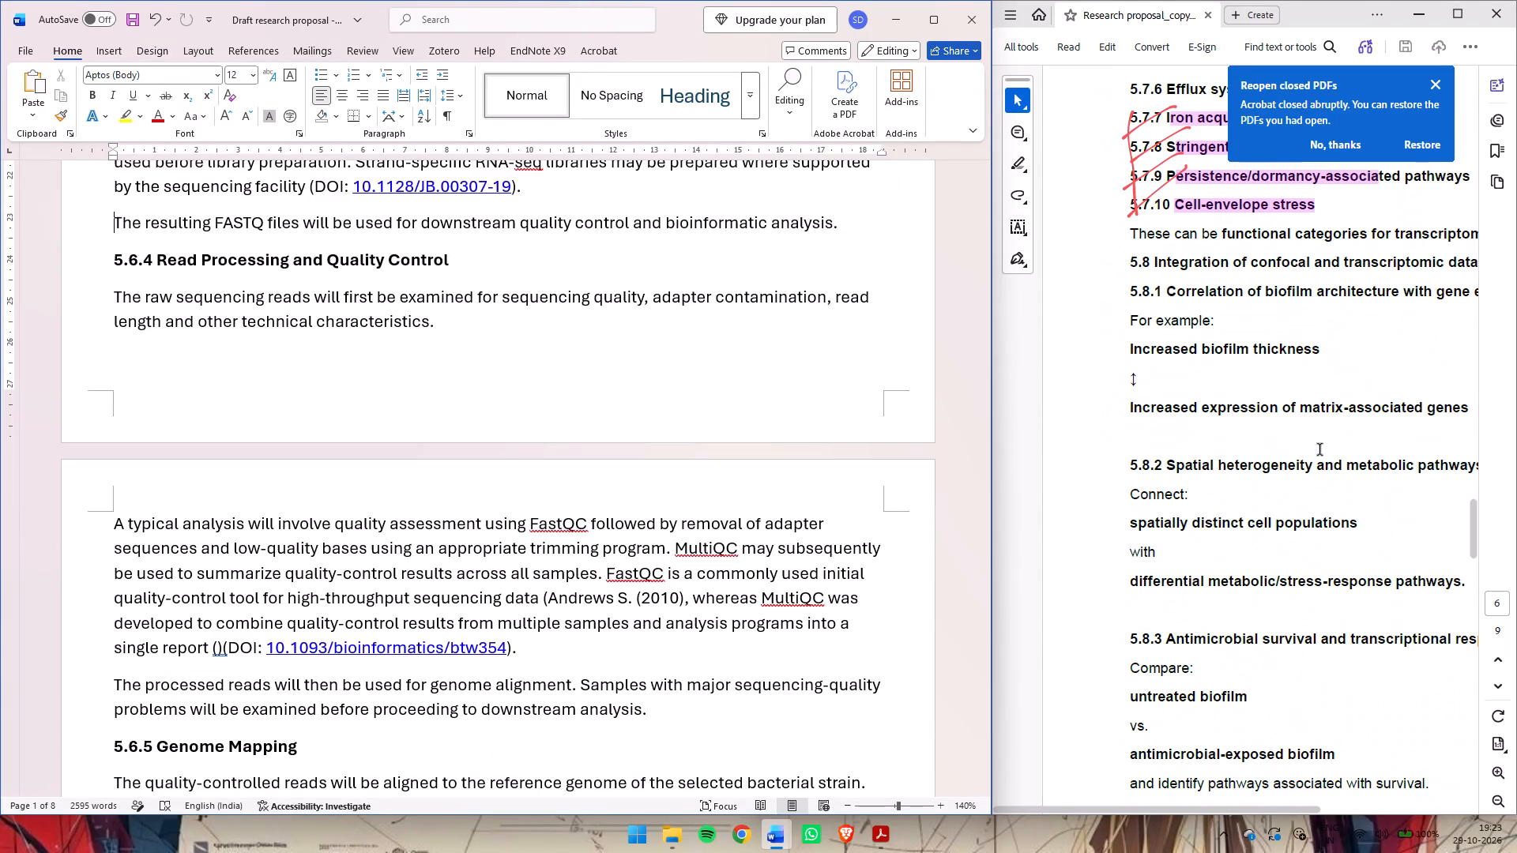
scroll(1320, 450, "down", 2)
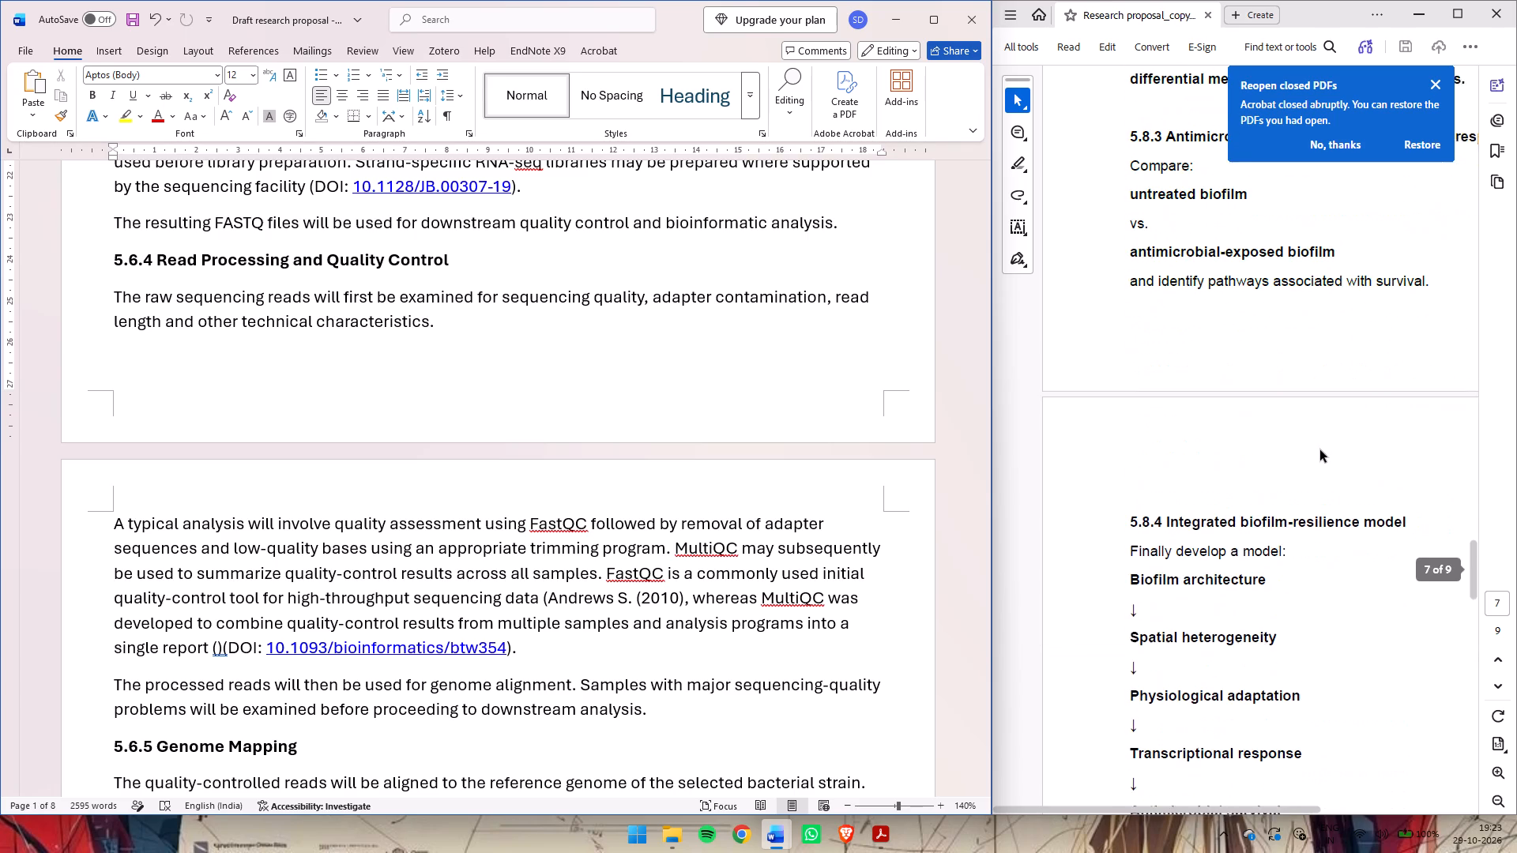
scroll(1320, 450, "up", 3)
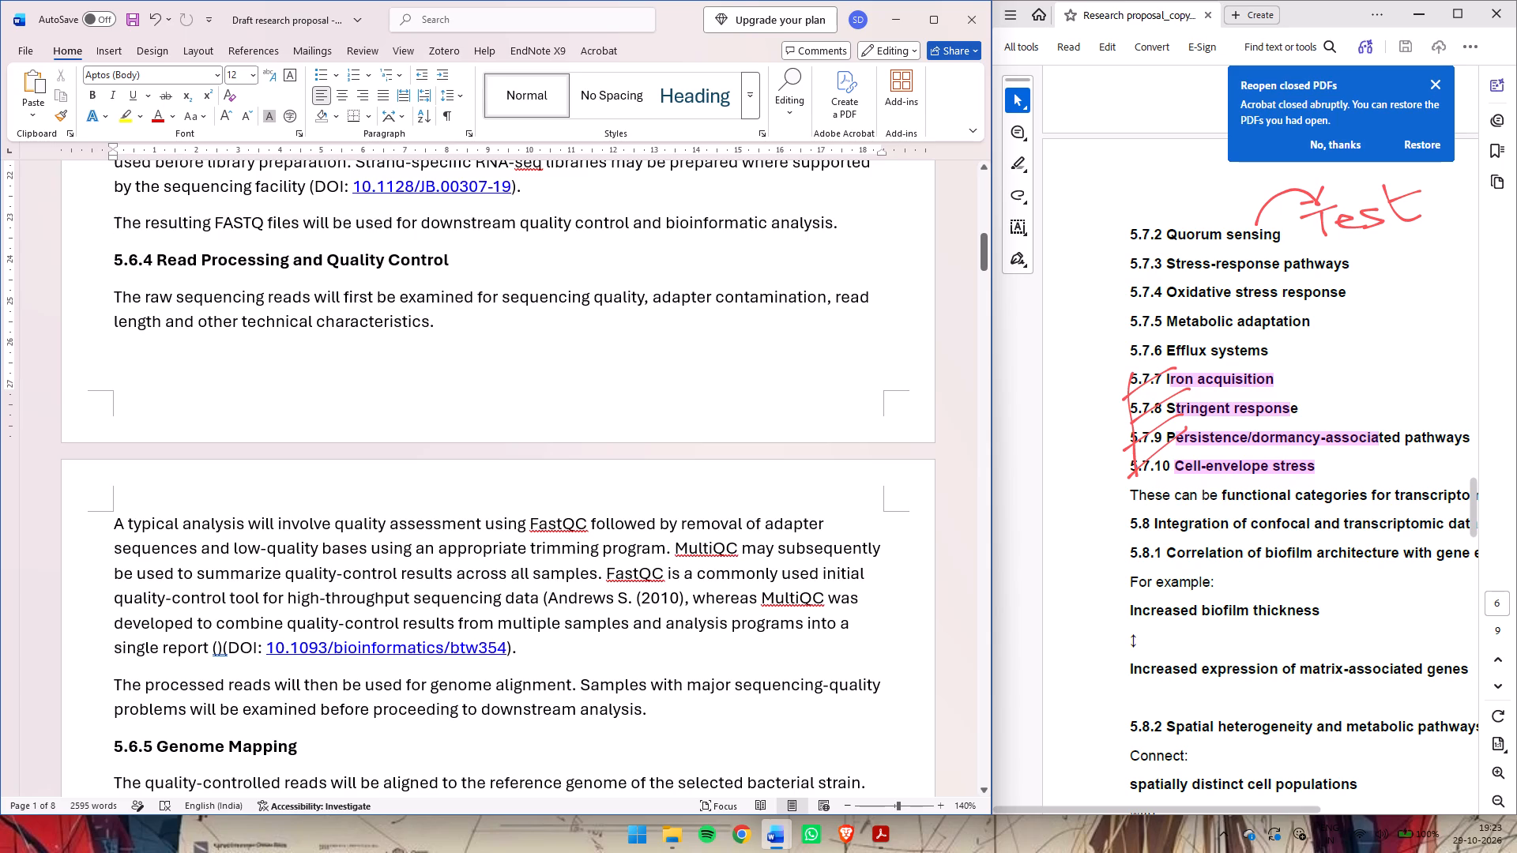
scroll(579, 370, "up", 1)
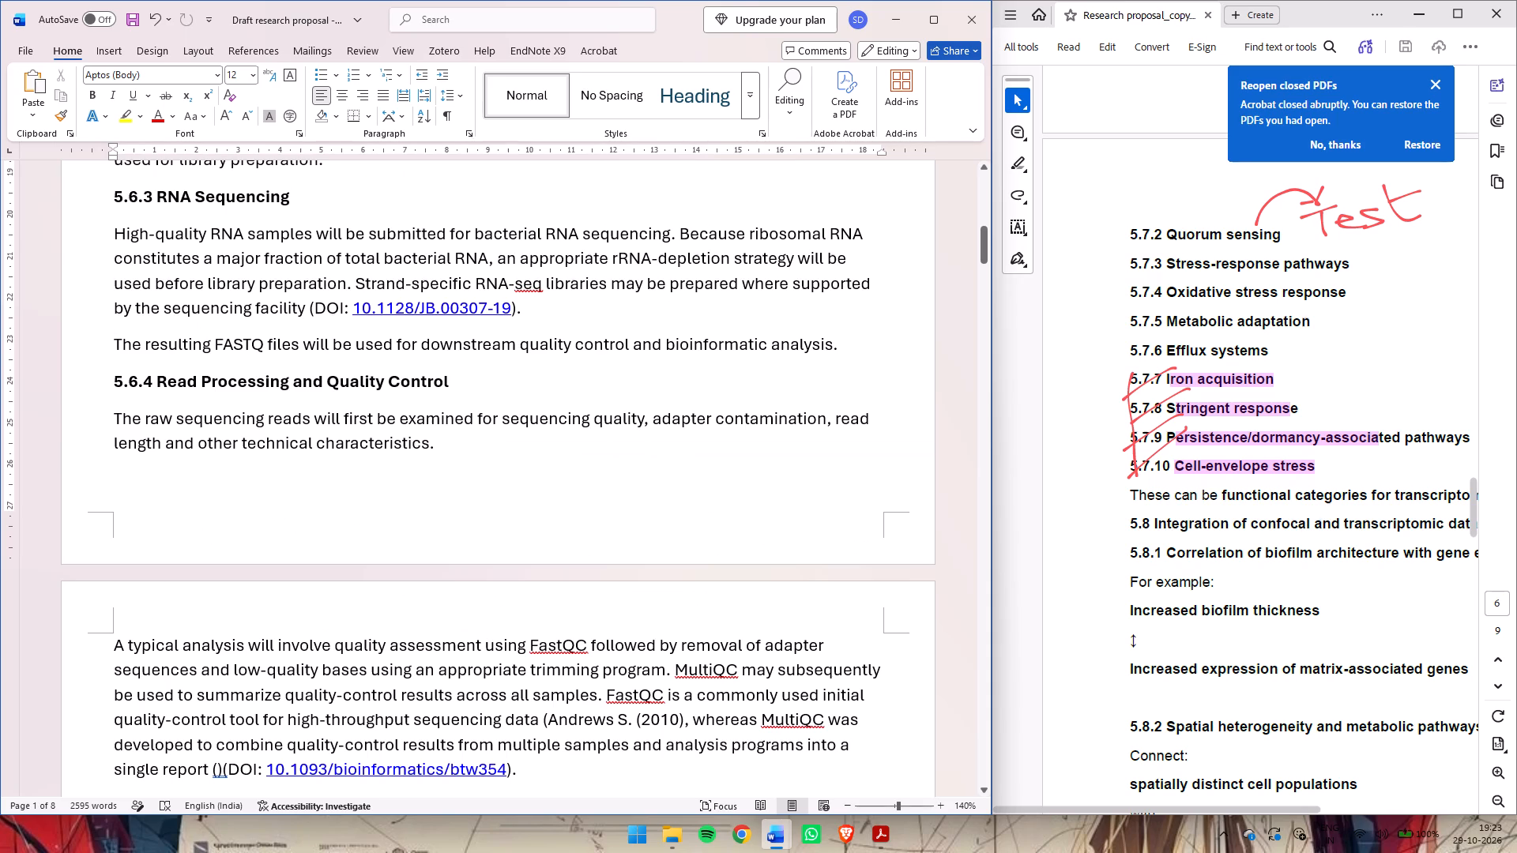
left_click_drag(157, 377, 315, 396)
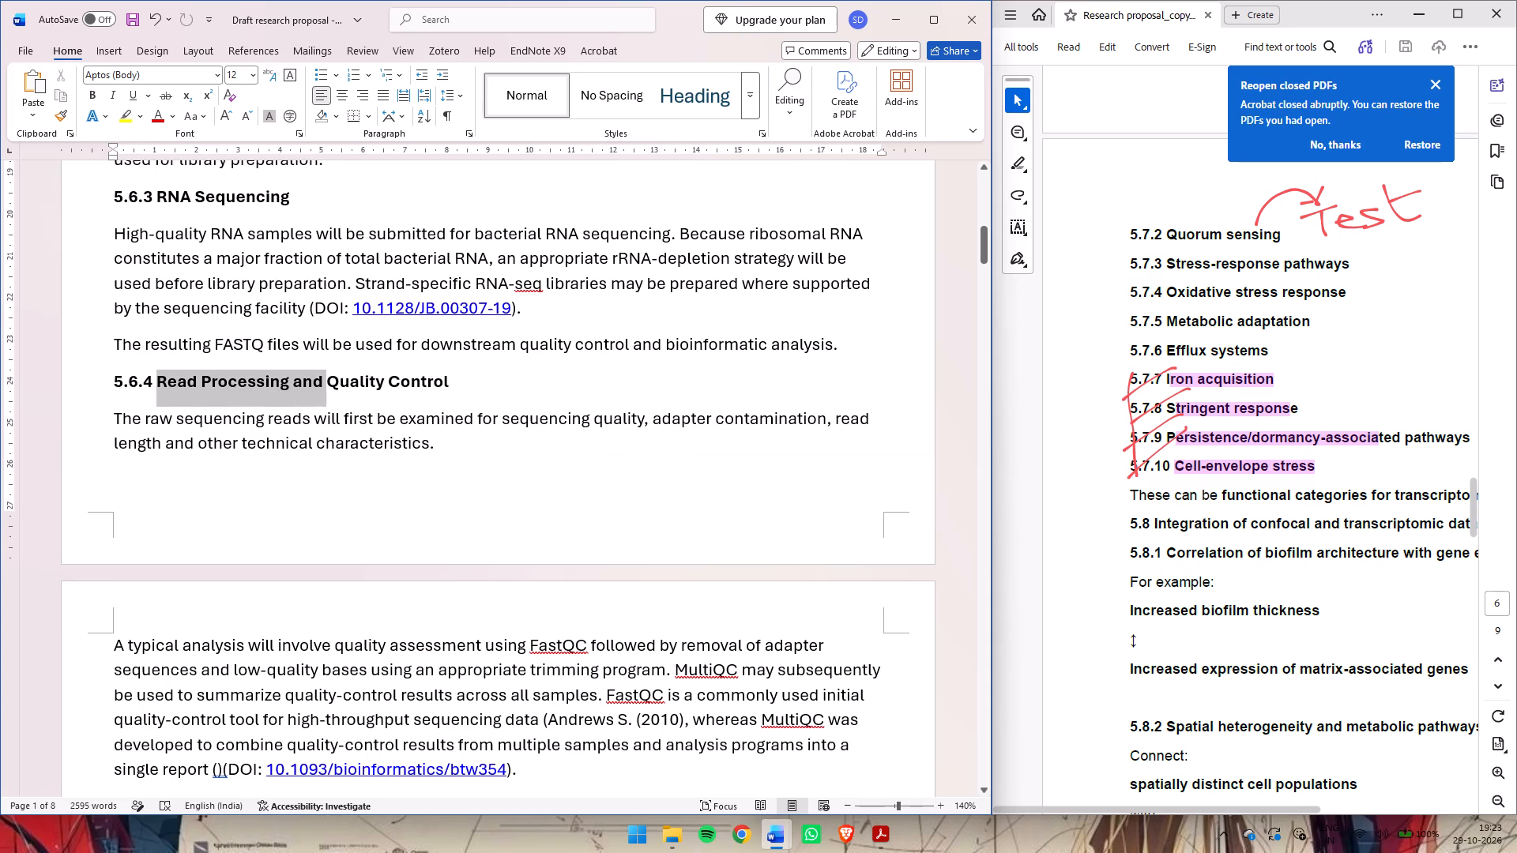
left_click_drag(315, 396, 440, 400)
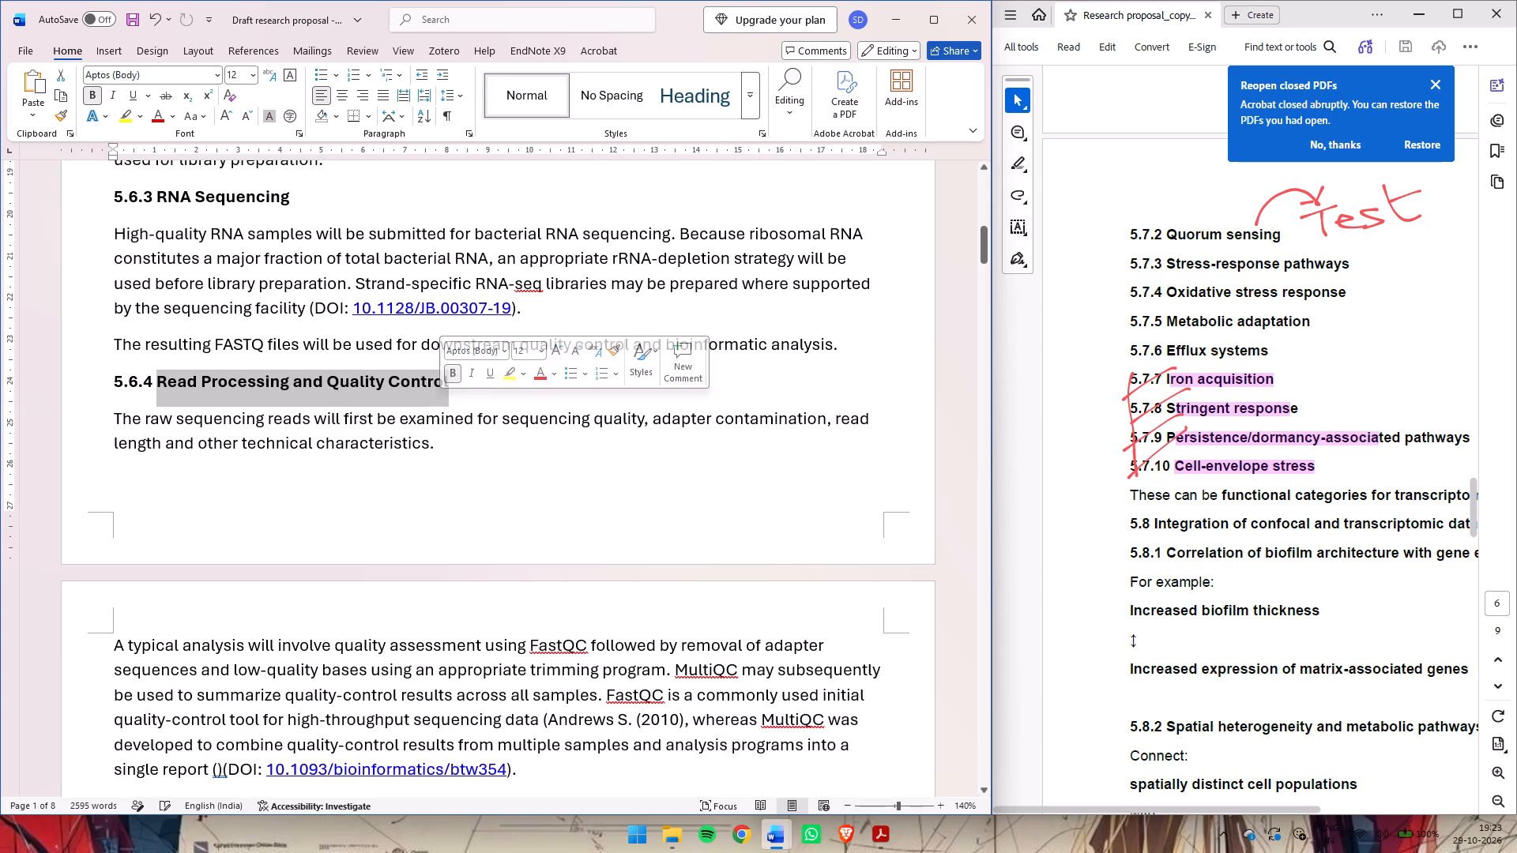
scroll(1325, 471, "up", 2)
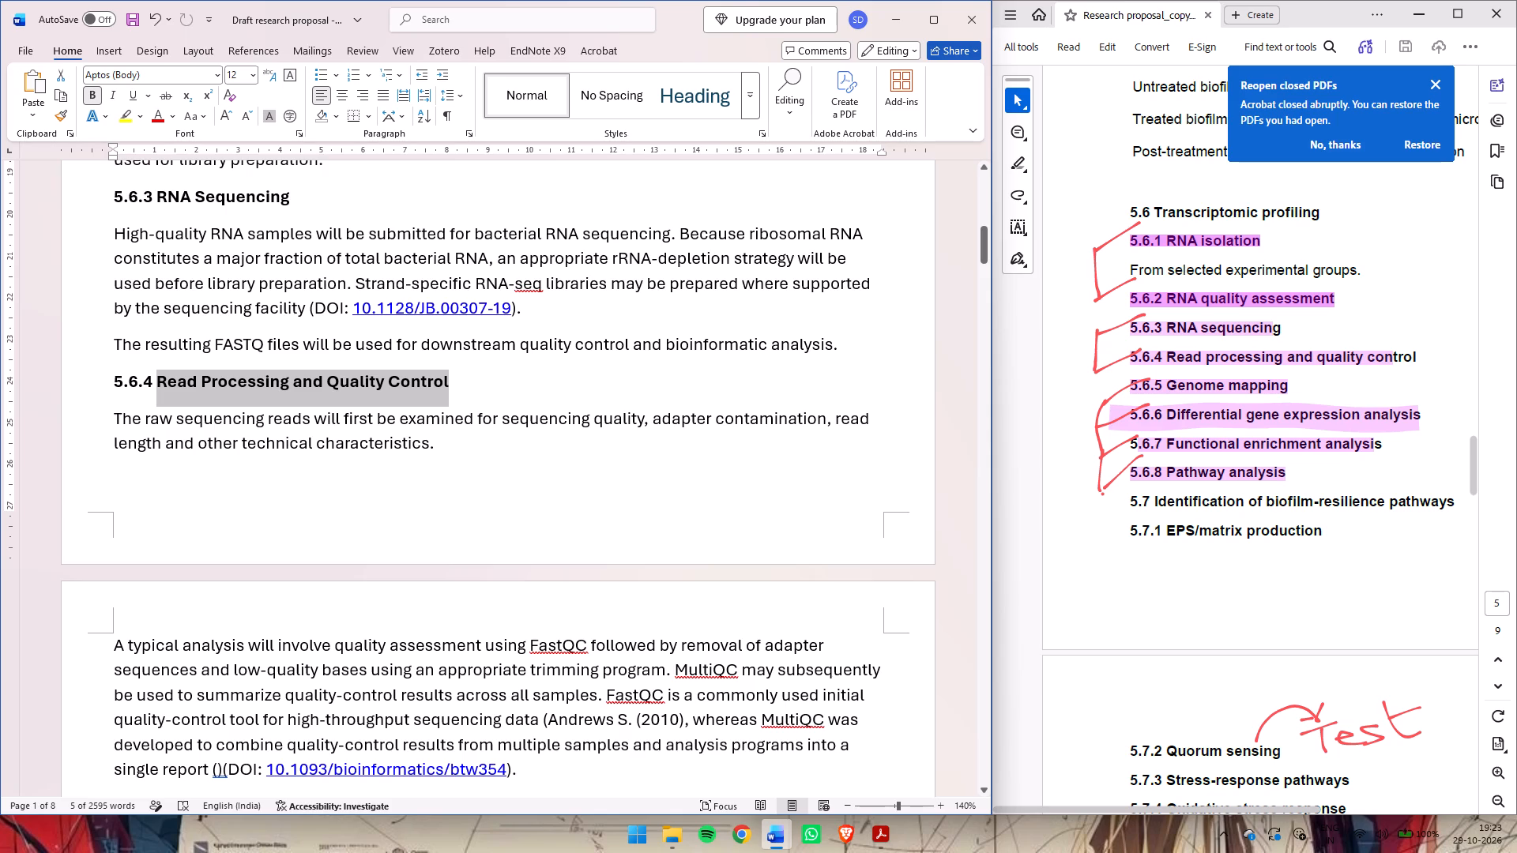
key("ctrl+x")
left_click(318, 192)
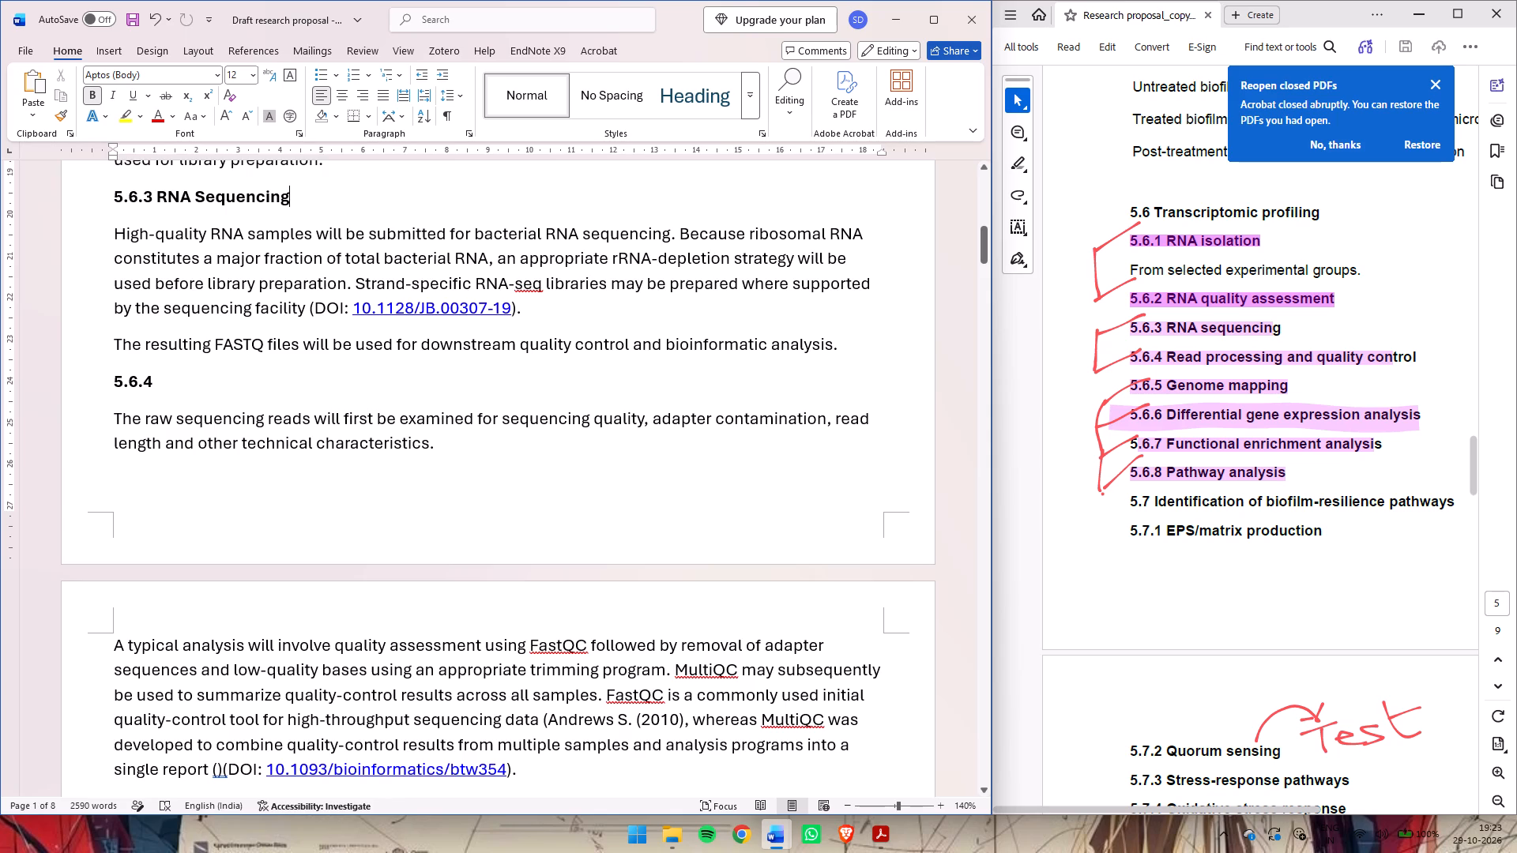
key("space")
key("shift+ampersand")
key("ctrl+v")
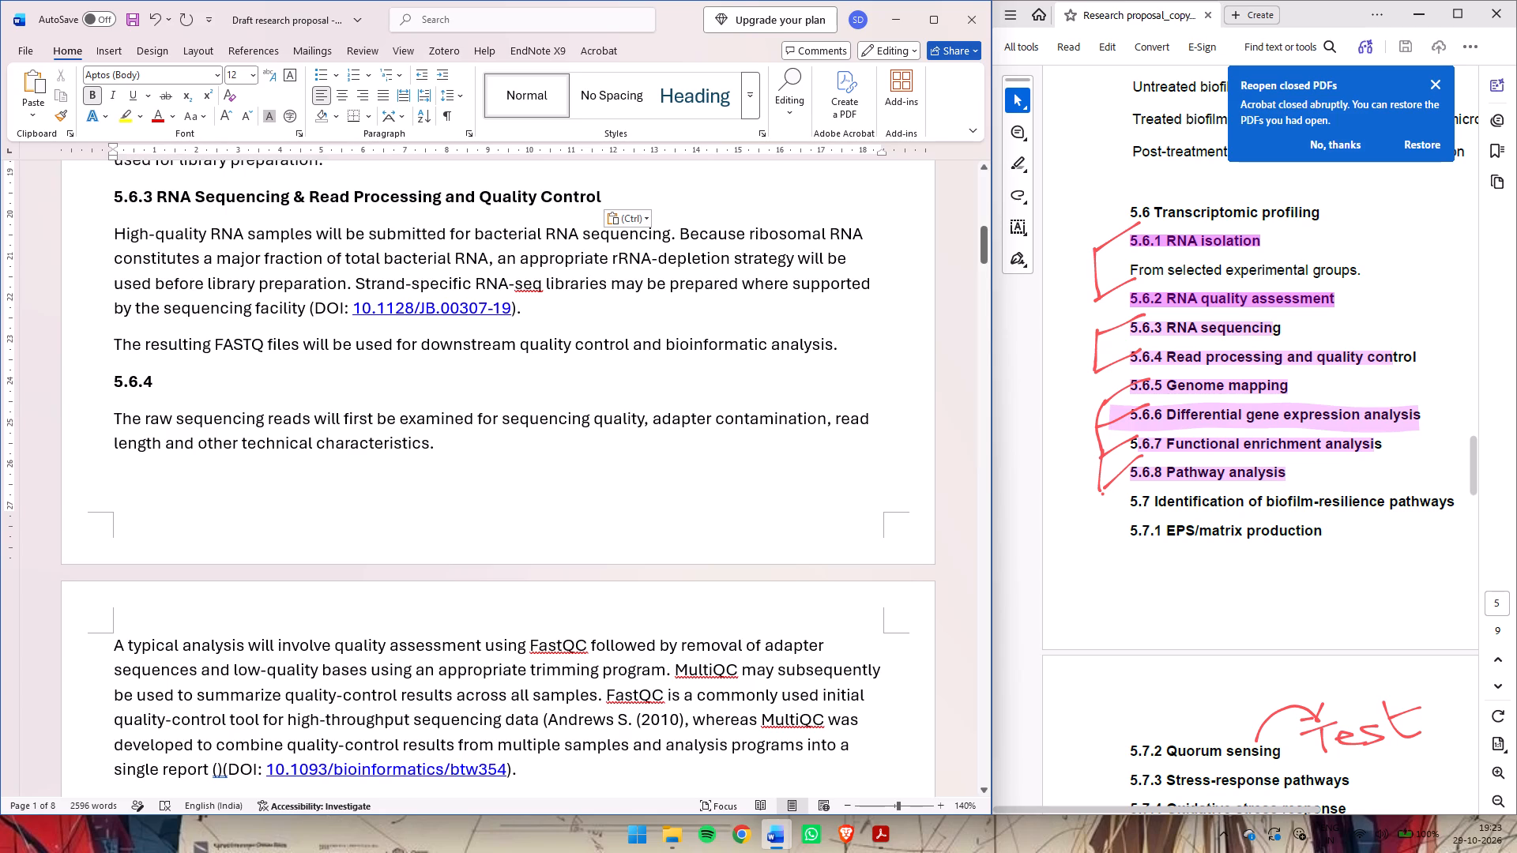
Delete the leftover "5.6.4" heading line so its paragraphs continue directly under section 5.6.3.
left_click_drag(183, 377, 55, 368)
left_click(230, 369)
left_click_drag(179, 381, 177, 385)
left_click_drag(177, 385, 86, 379)
key("BackSpace")
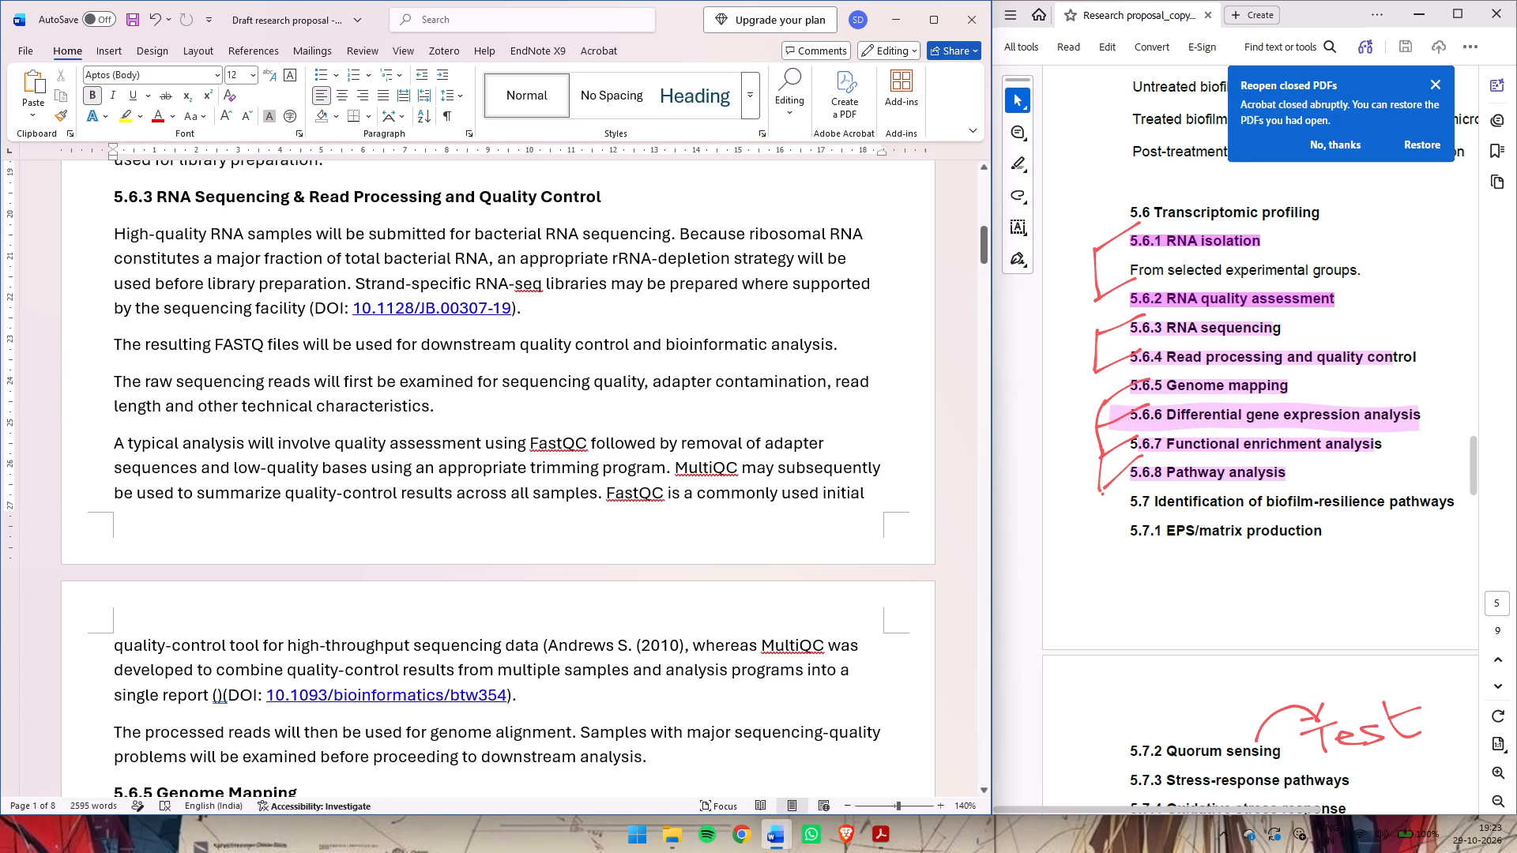
Delete the empty parentheses before the btw354 DOI citation at the end of the FastQC and MultiQC paragraph.
scroll(446, 596, "down", 1)
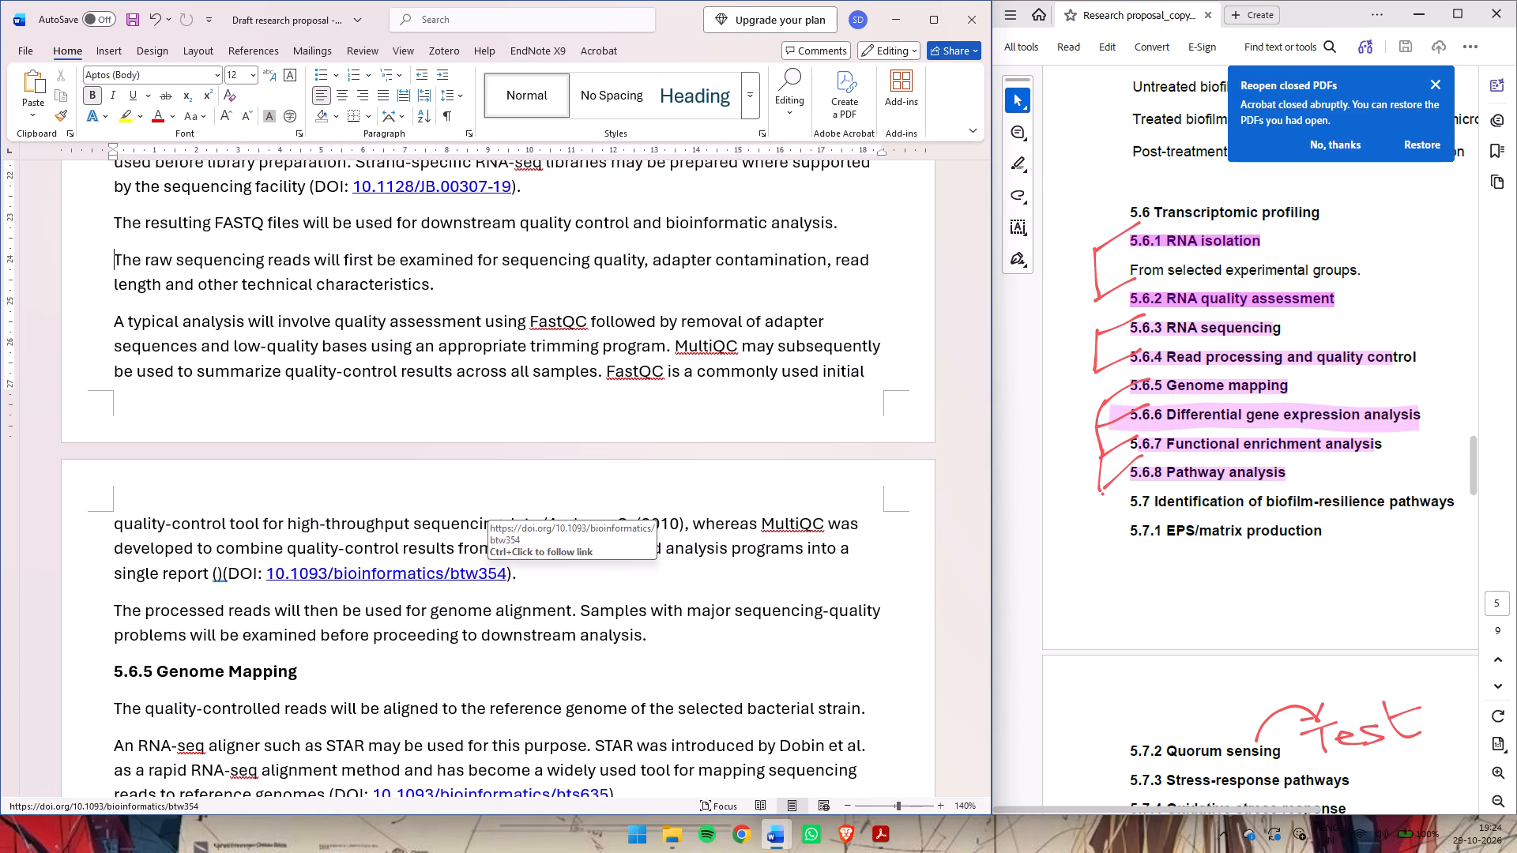
scroll(524, 648, "down", 1)
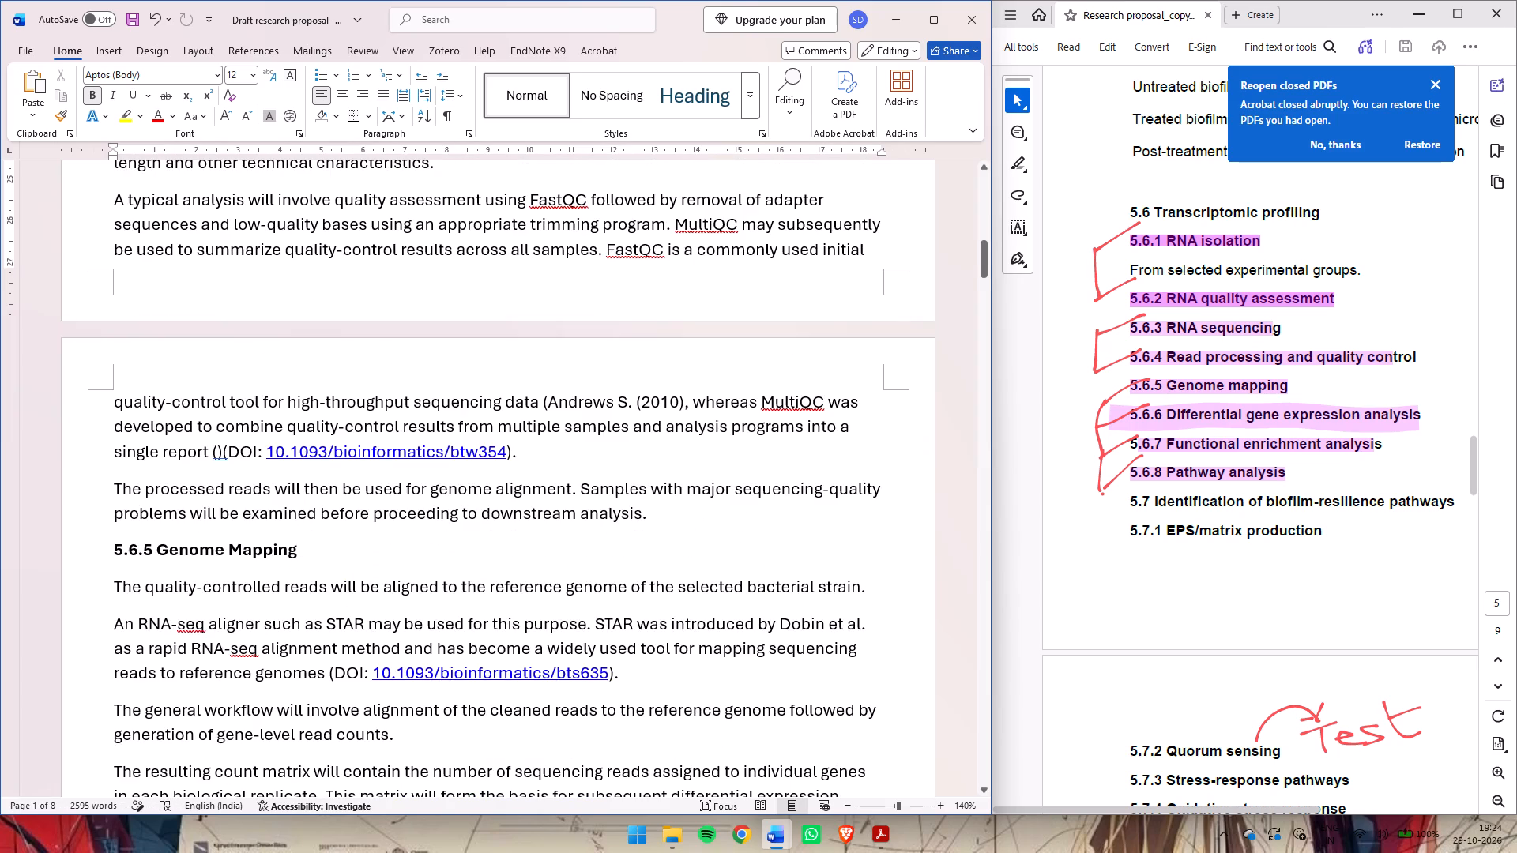
scroll(626, 570, "down", 1)
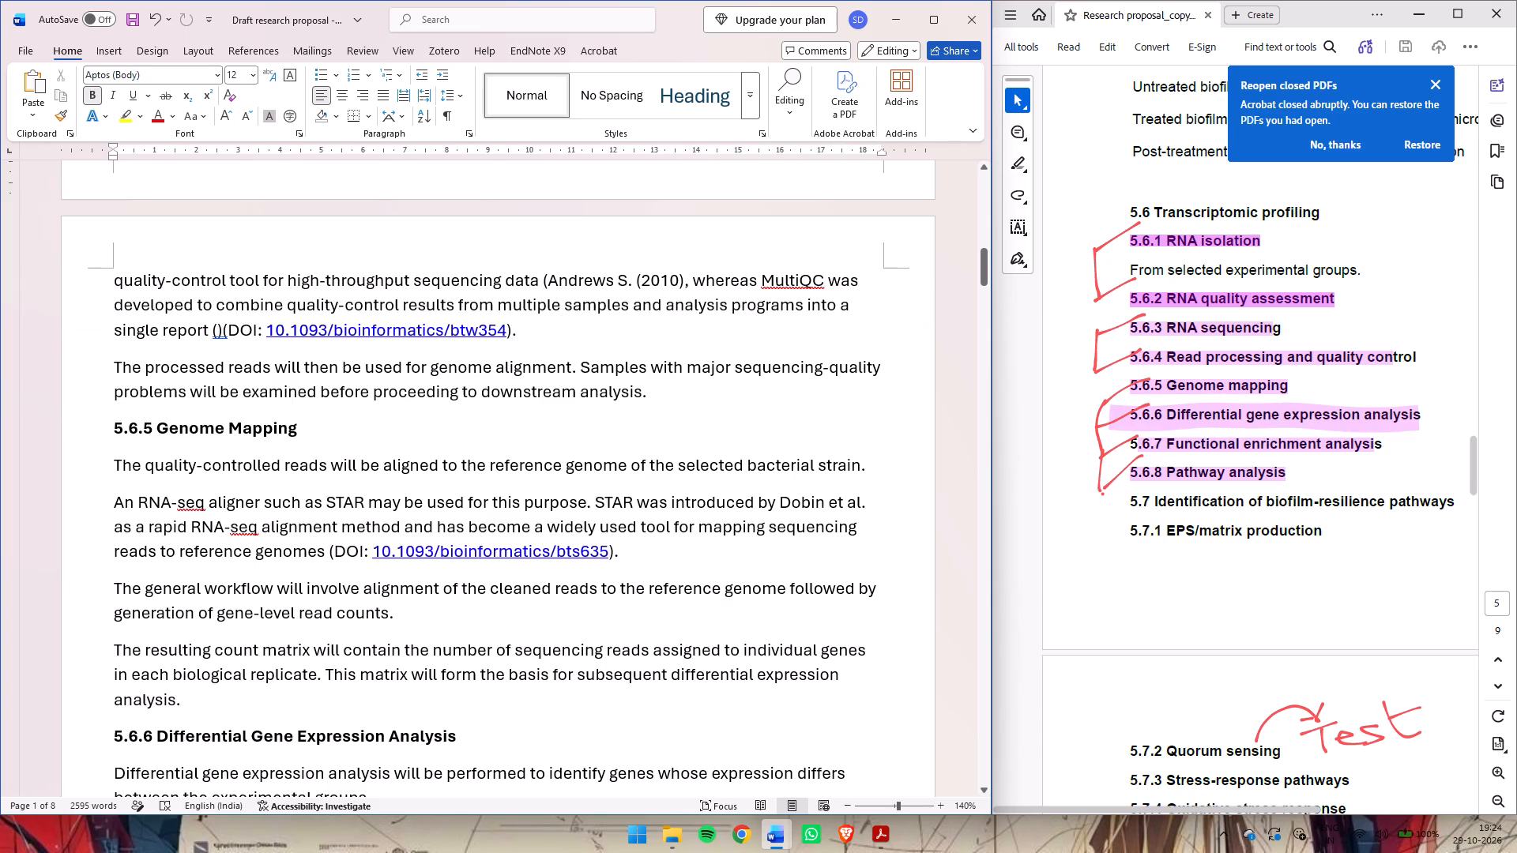
left_click(217, 328)
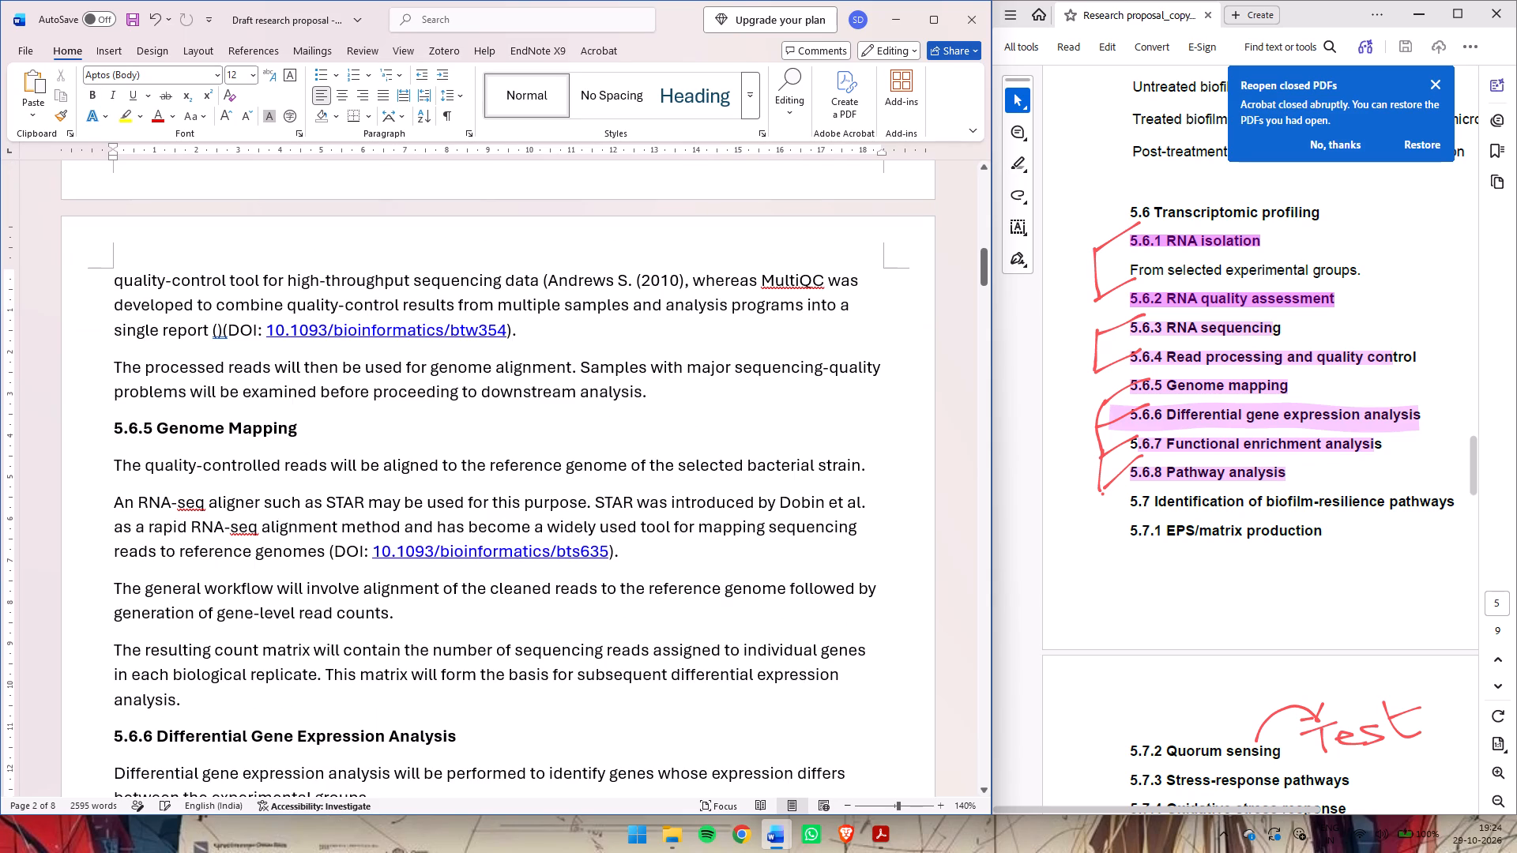
left_click(221, 328)
key("BackSpace")
key("BackSpace")
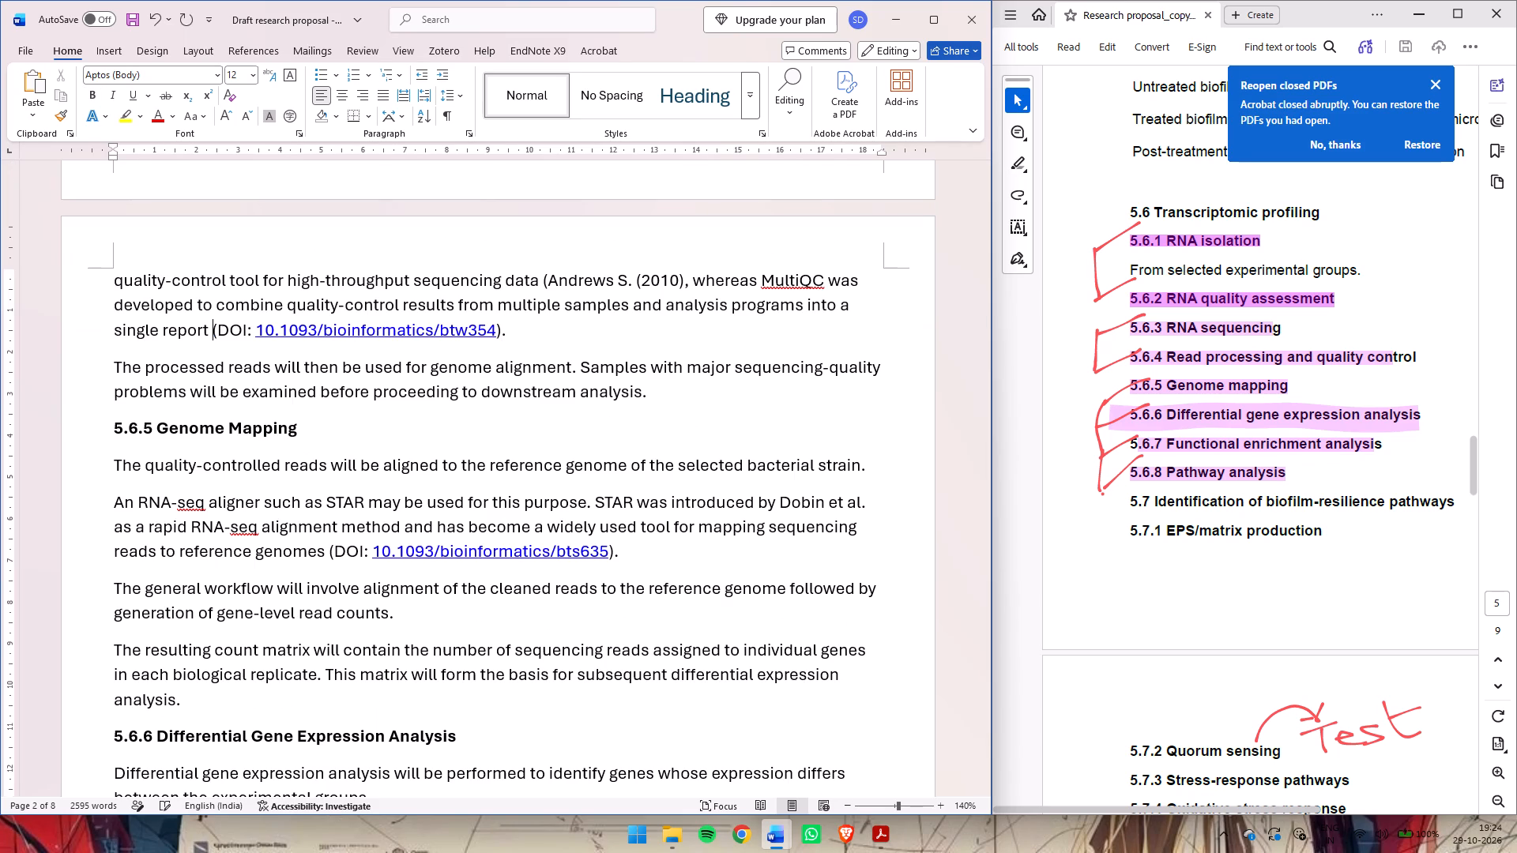
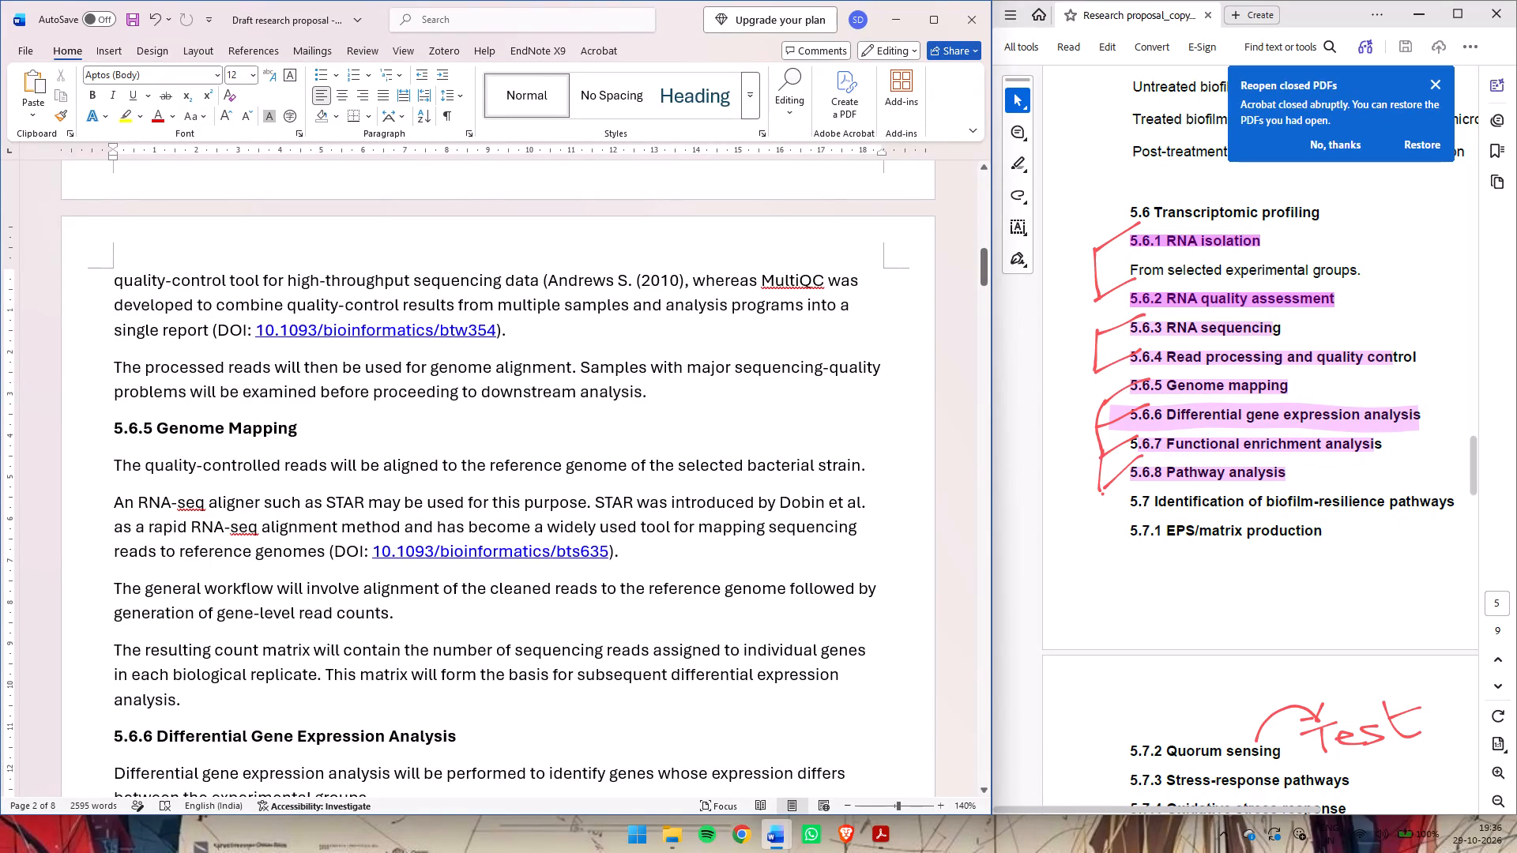
Delete the paragraph about the resulting count matrix at the end of section 5.6.5 Genome Mapping.
scroll(213, 470, "down", 1)
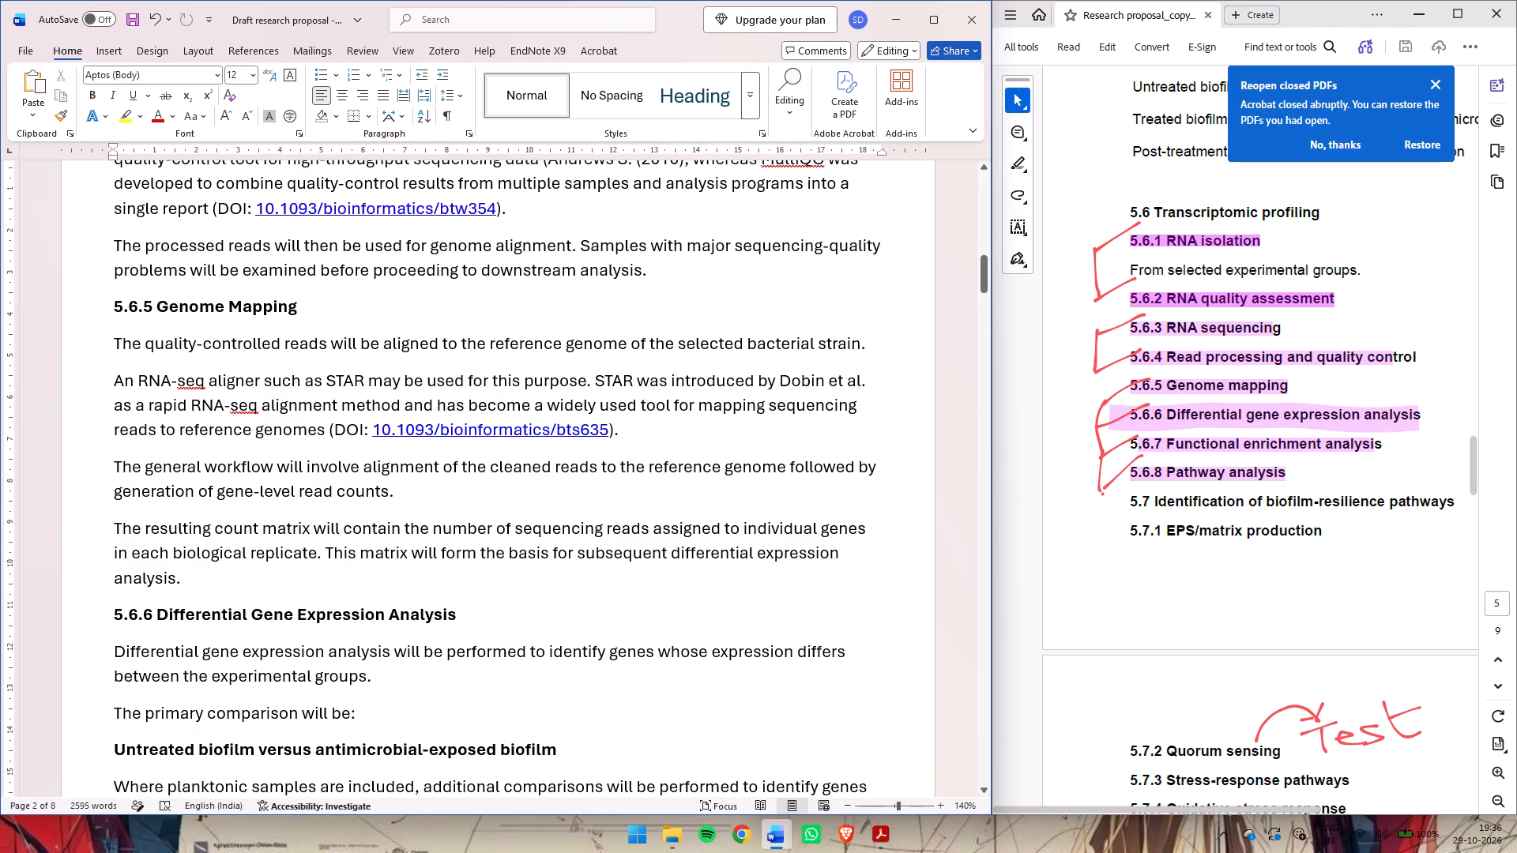
scroll(183, 548, "down", 2)
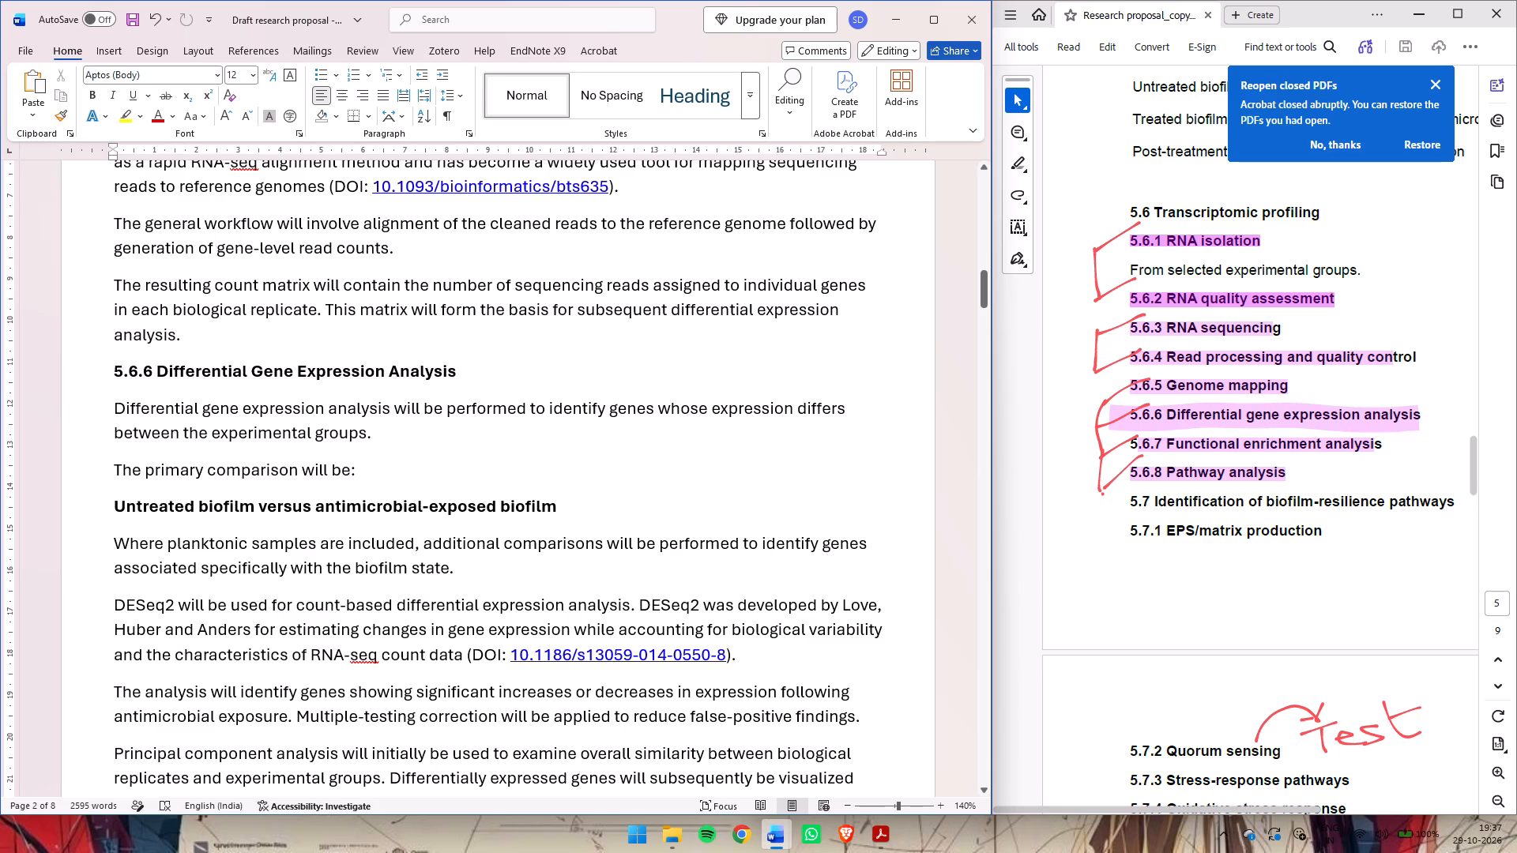
left_click_drag(200, 333, 101, 273)
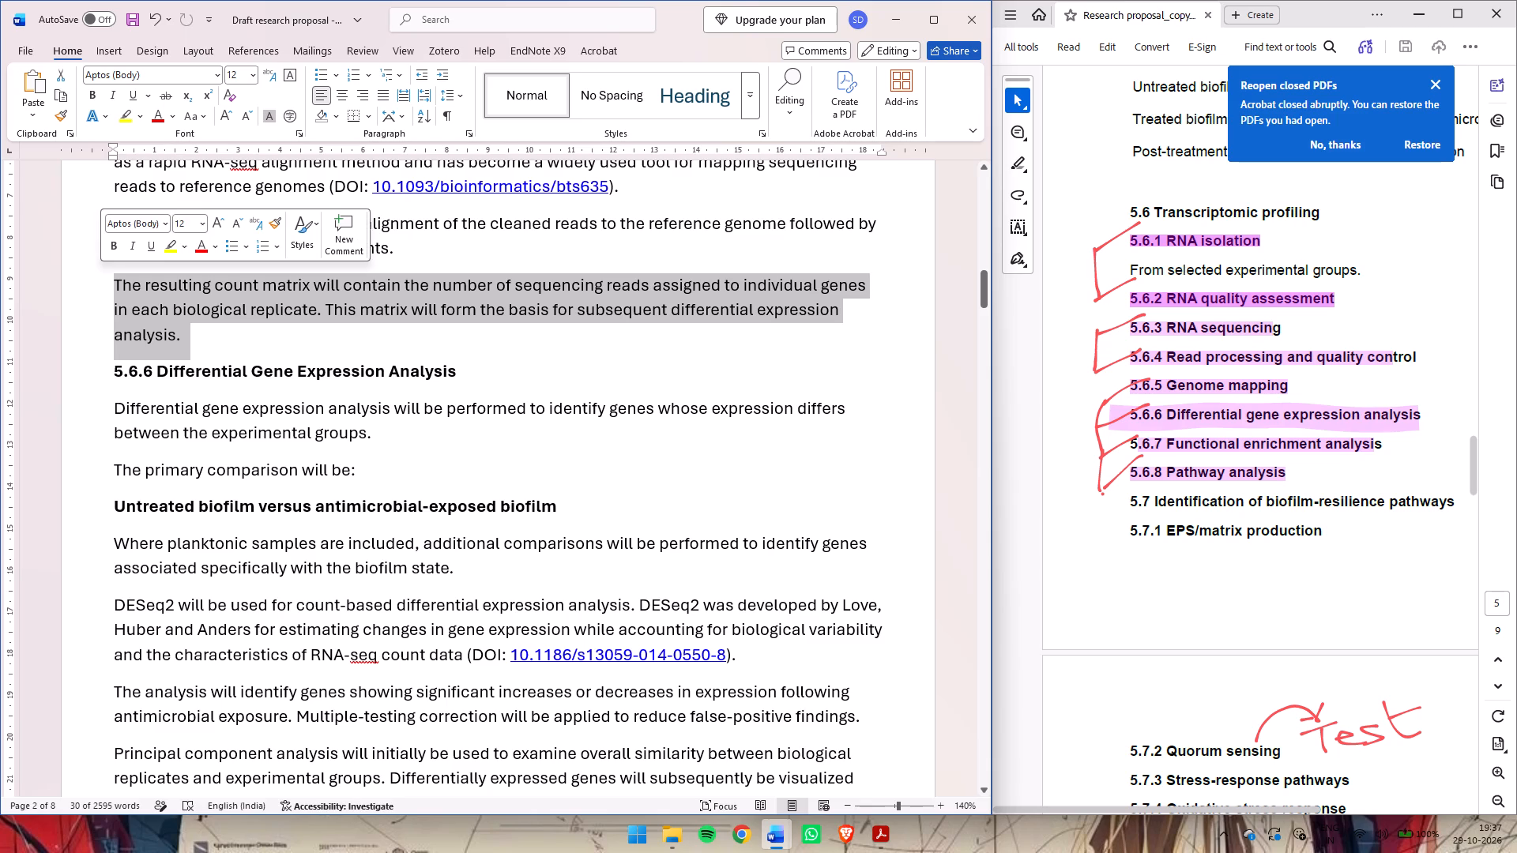
key("BackSpace")
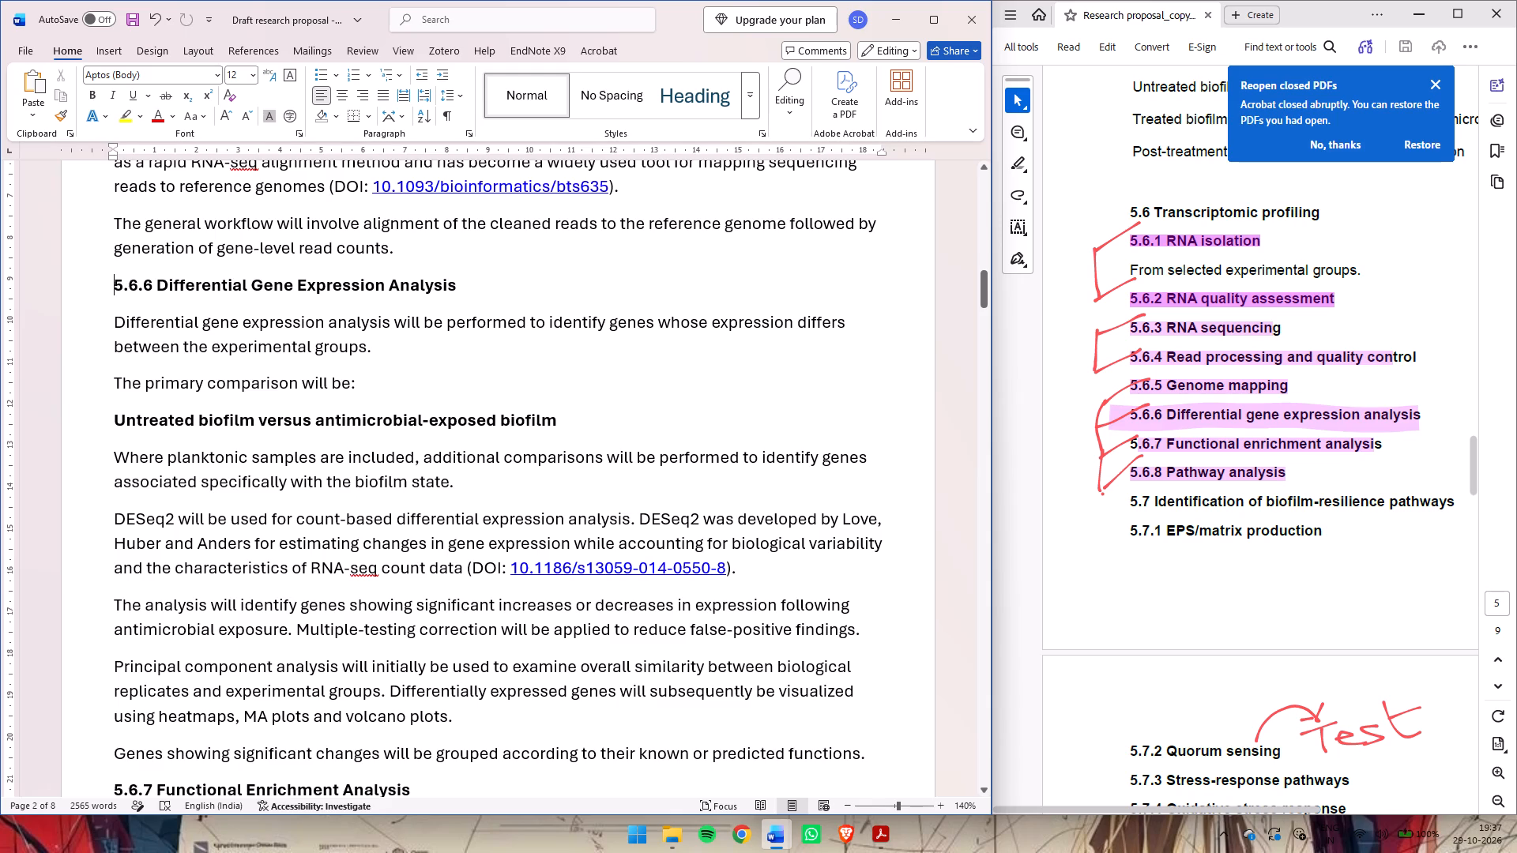
Delete sections 5.6.6 Differential Gene Expression Analysis and 5.6.7 Functional Enrichment Analysis entirely, including their headings, up to the 5.6.8 Pathway Analysis heading.
scroll(348, 468, "up", 1)
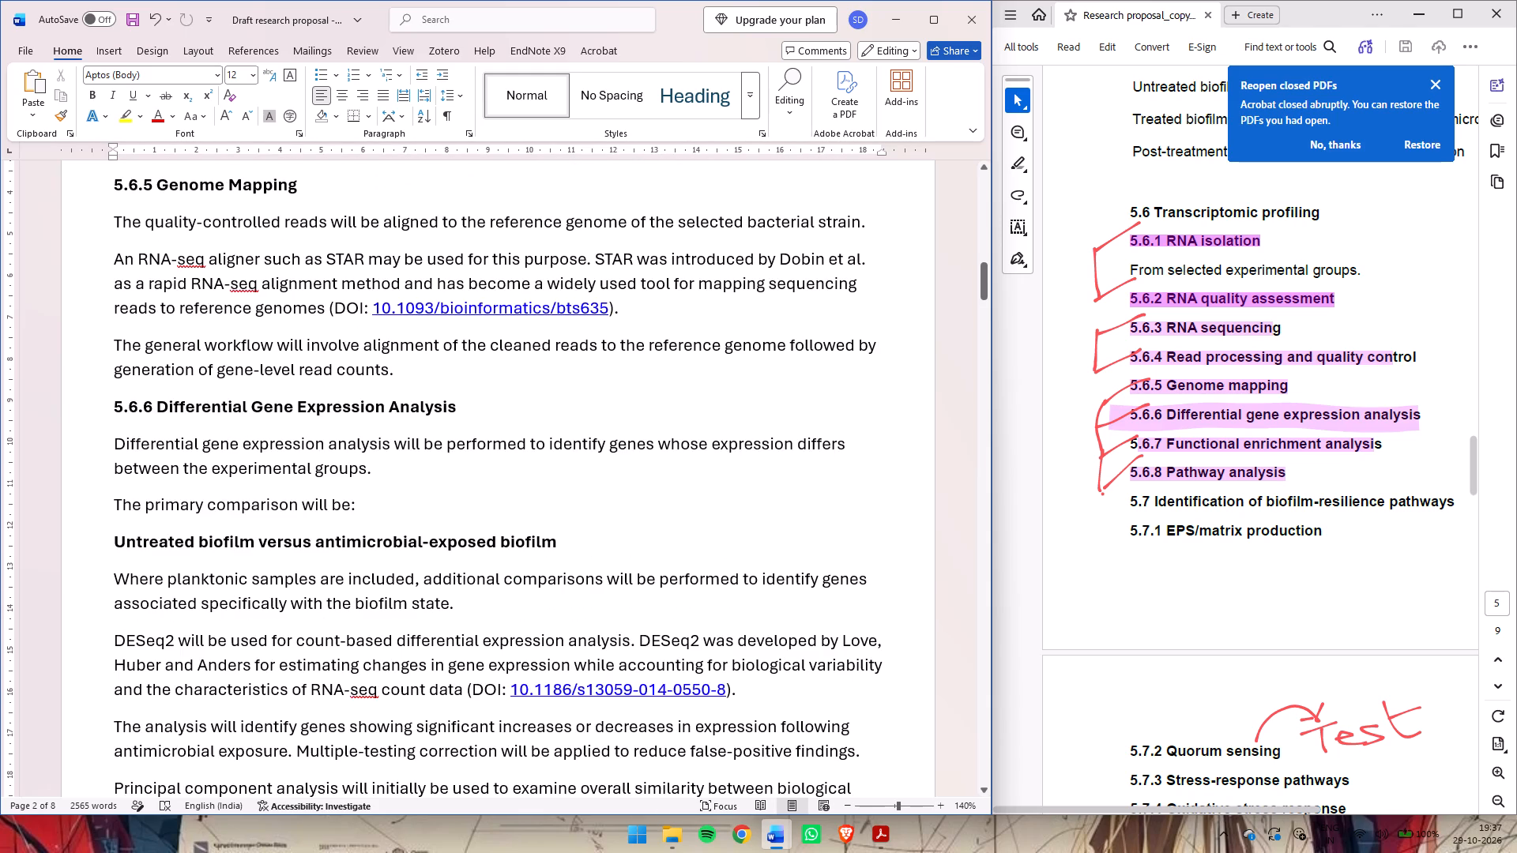
scroll(295, 791, "down", 1)
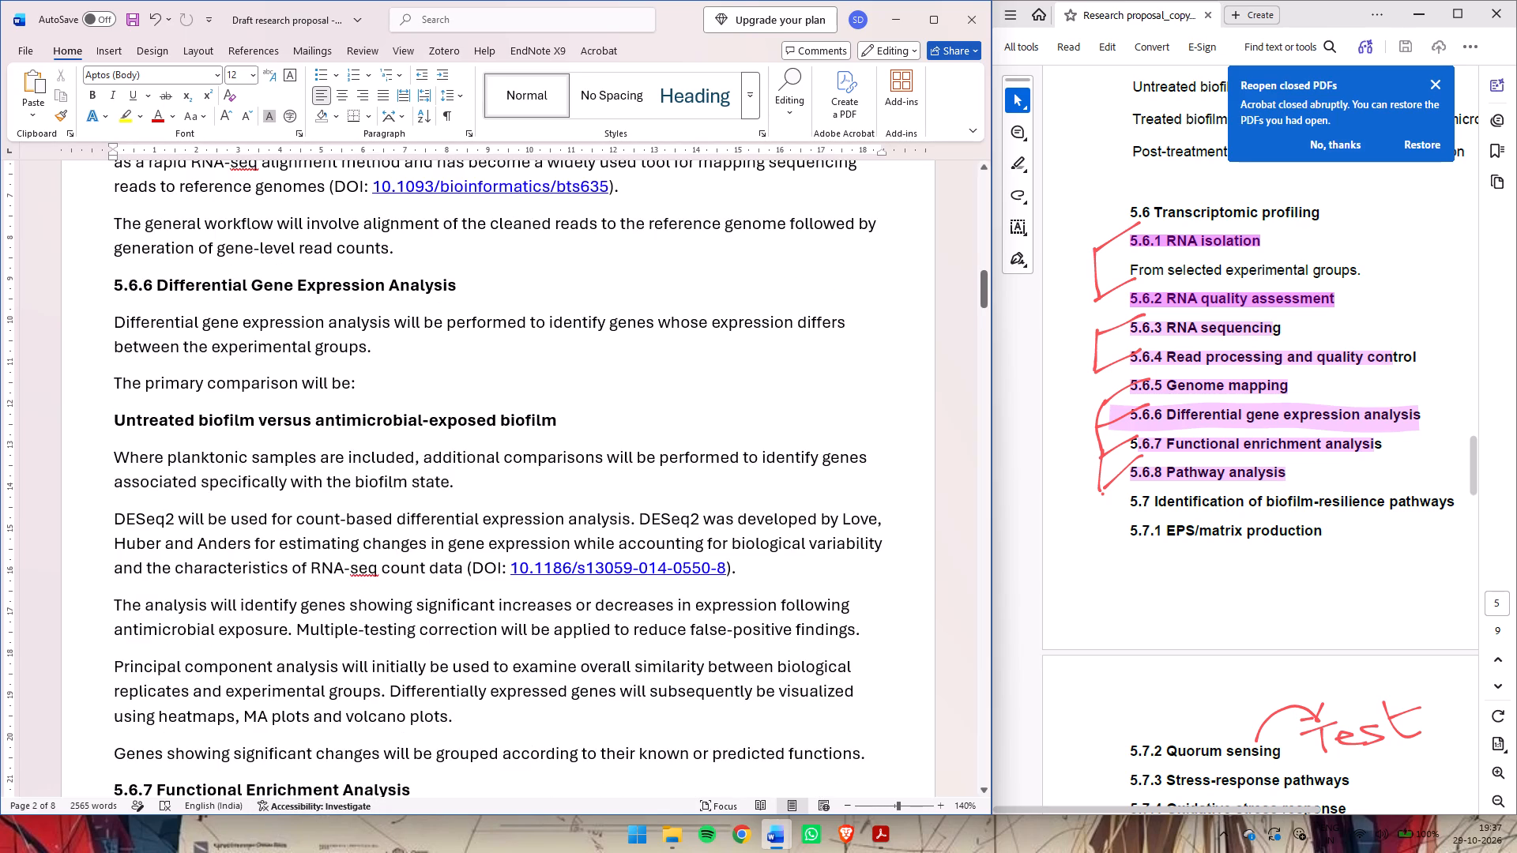
scroll(344, 714, "down", 3)
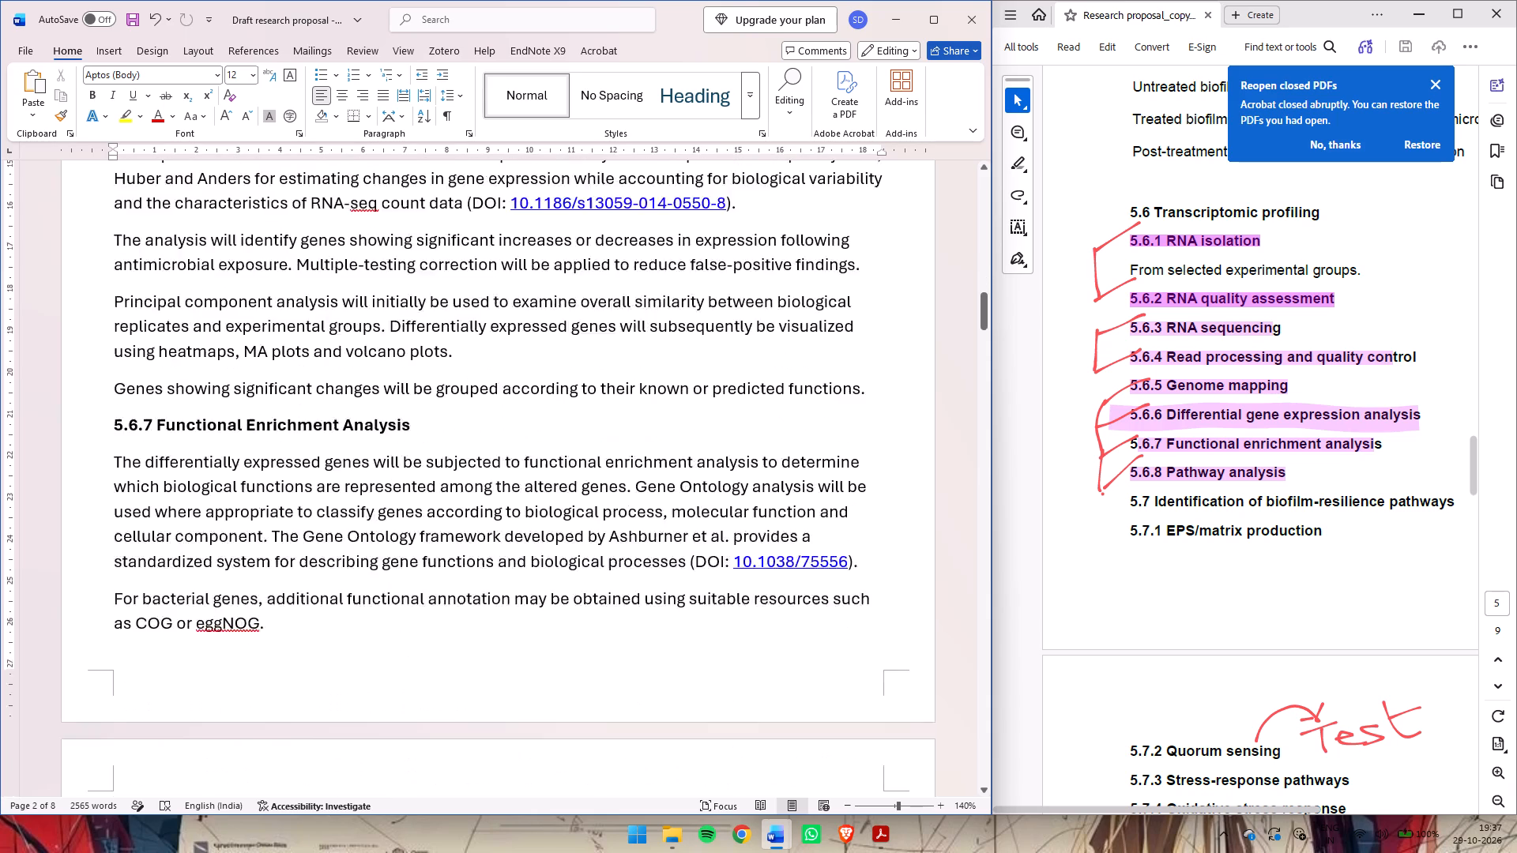
scroll(344, 714, "down", 2)
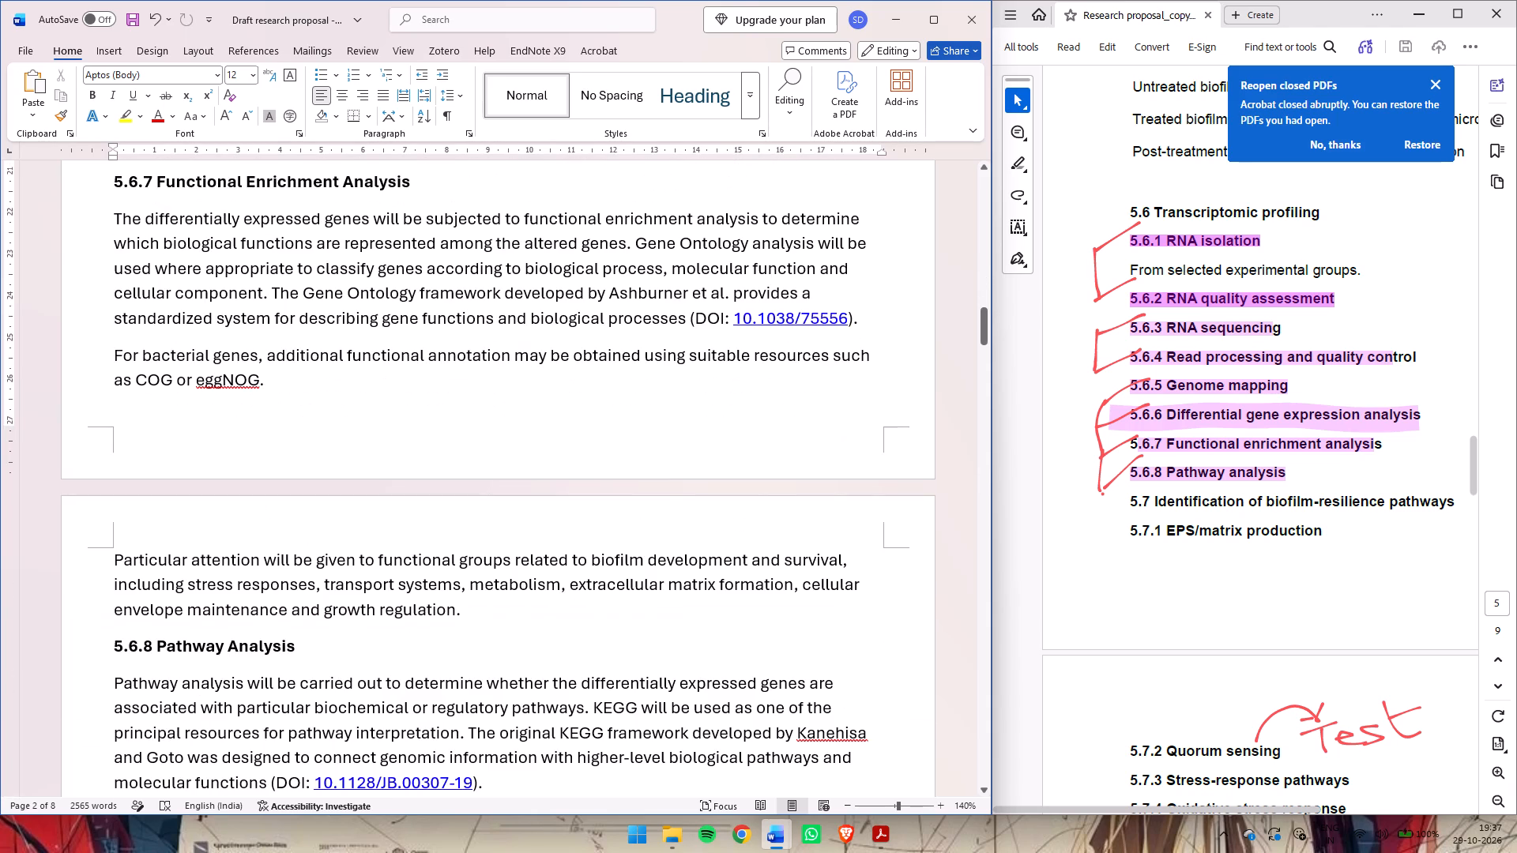
left_click_drag(514, 619, 10, 153)
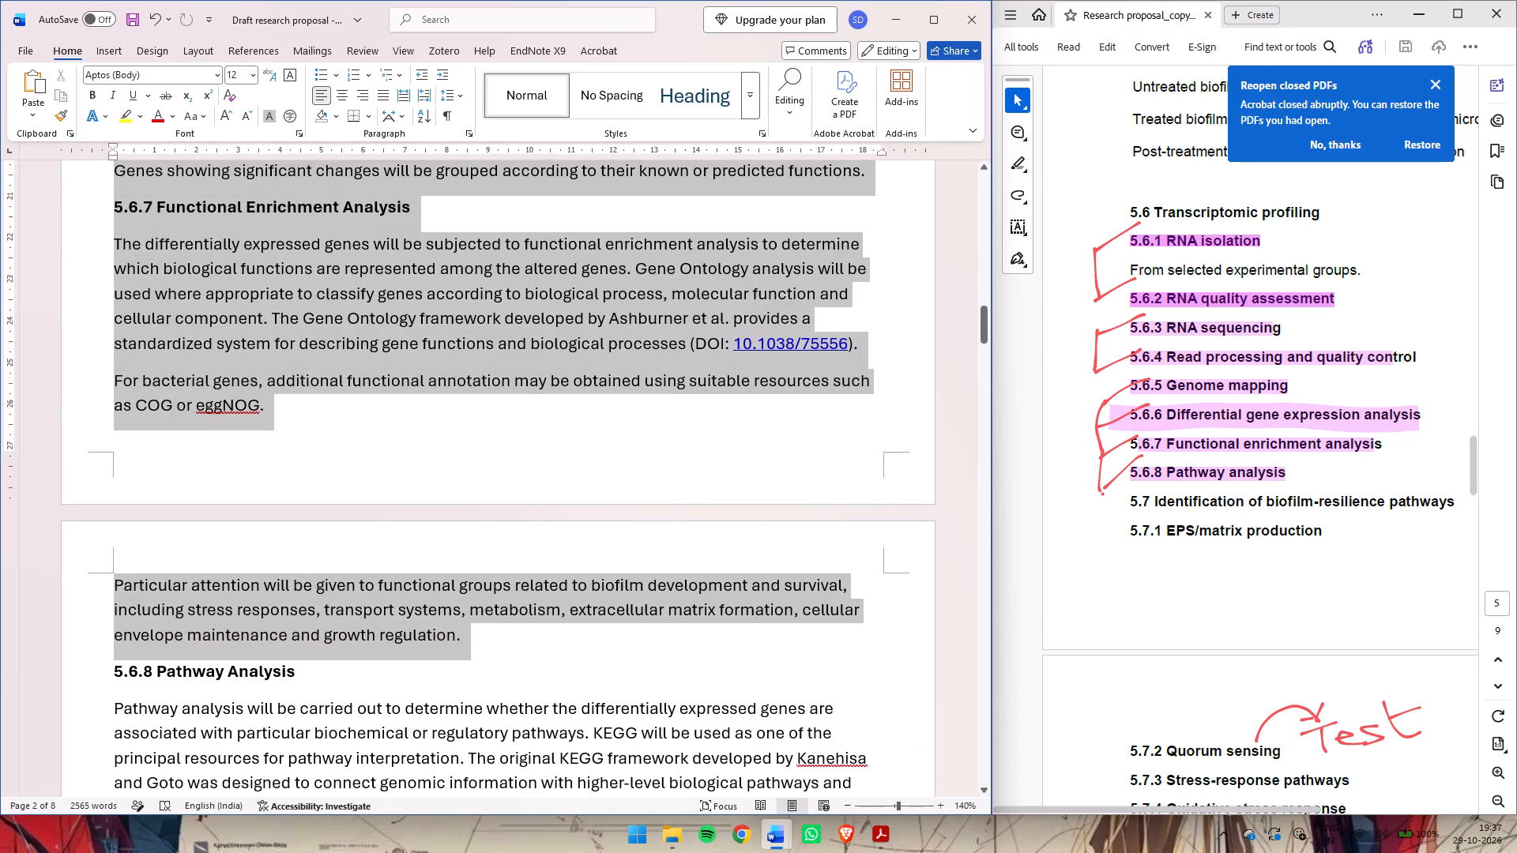
left_click_drag(10, 153, 8, 257)
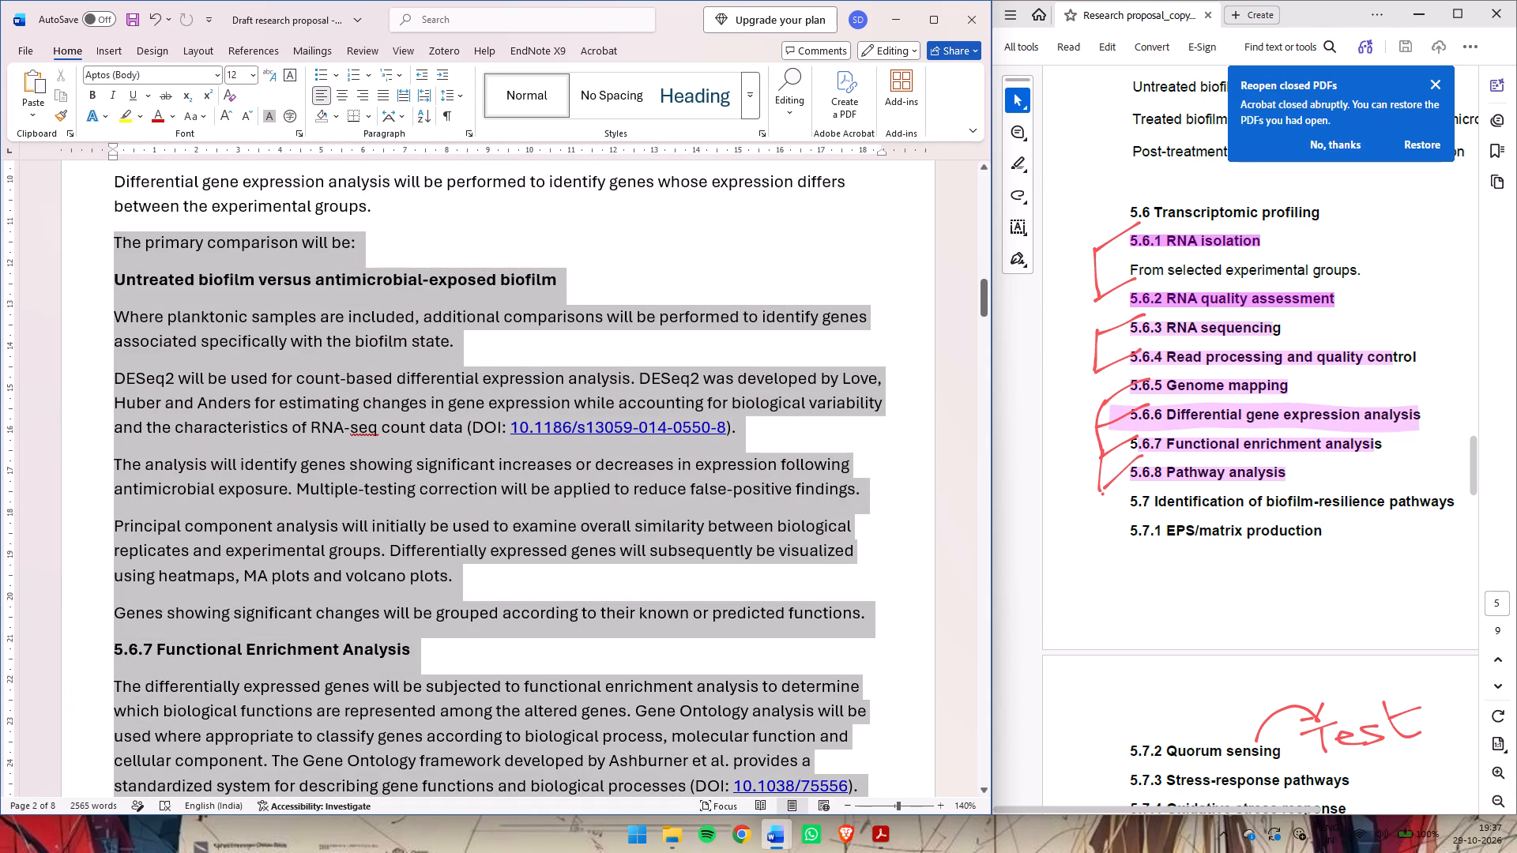
left_click_drag(8, 257, 6, 280)
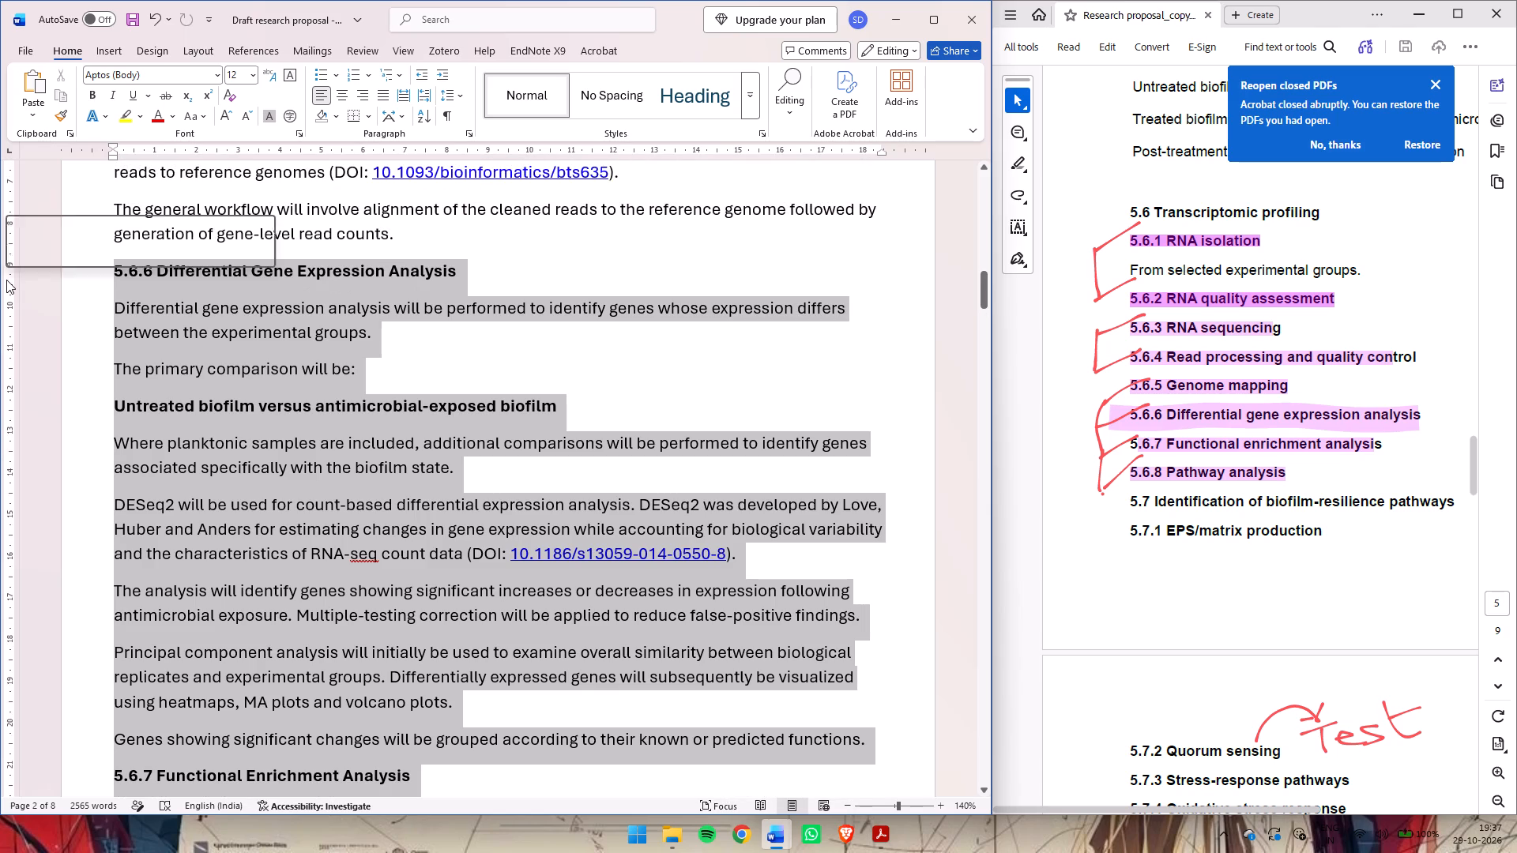
key("BackSpace")
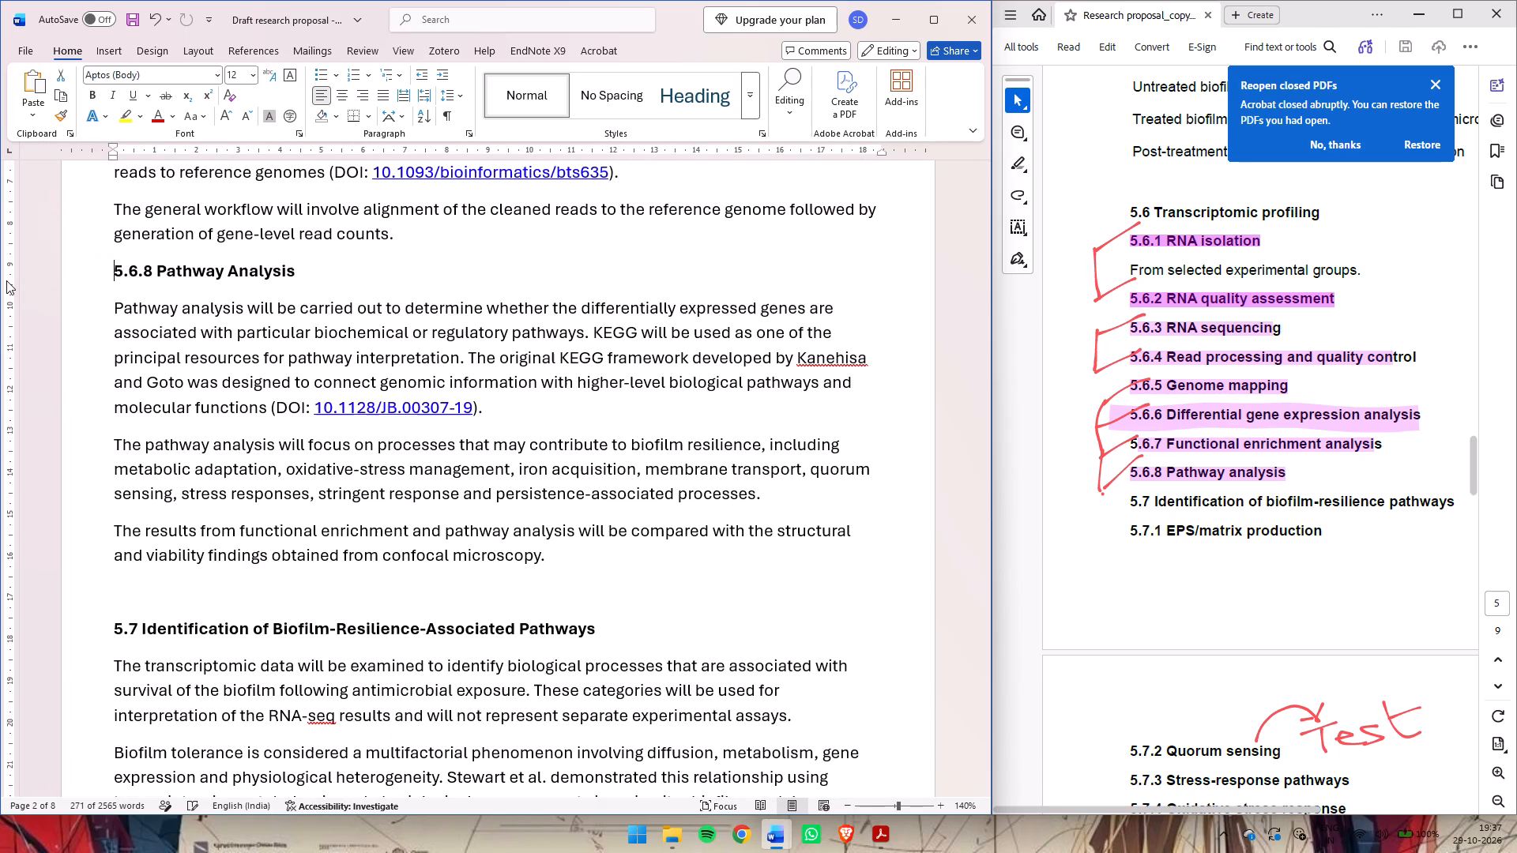
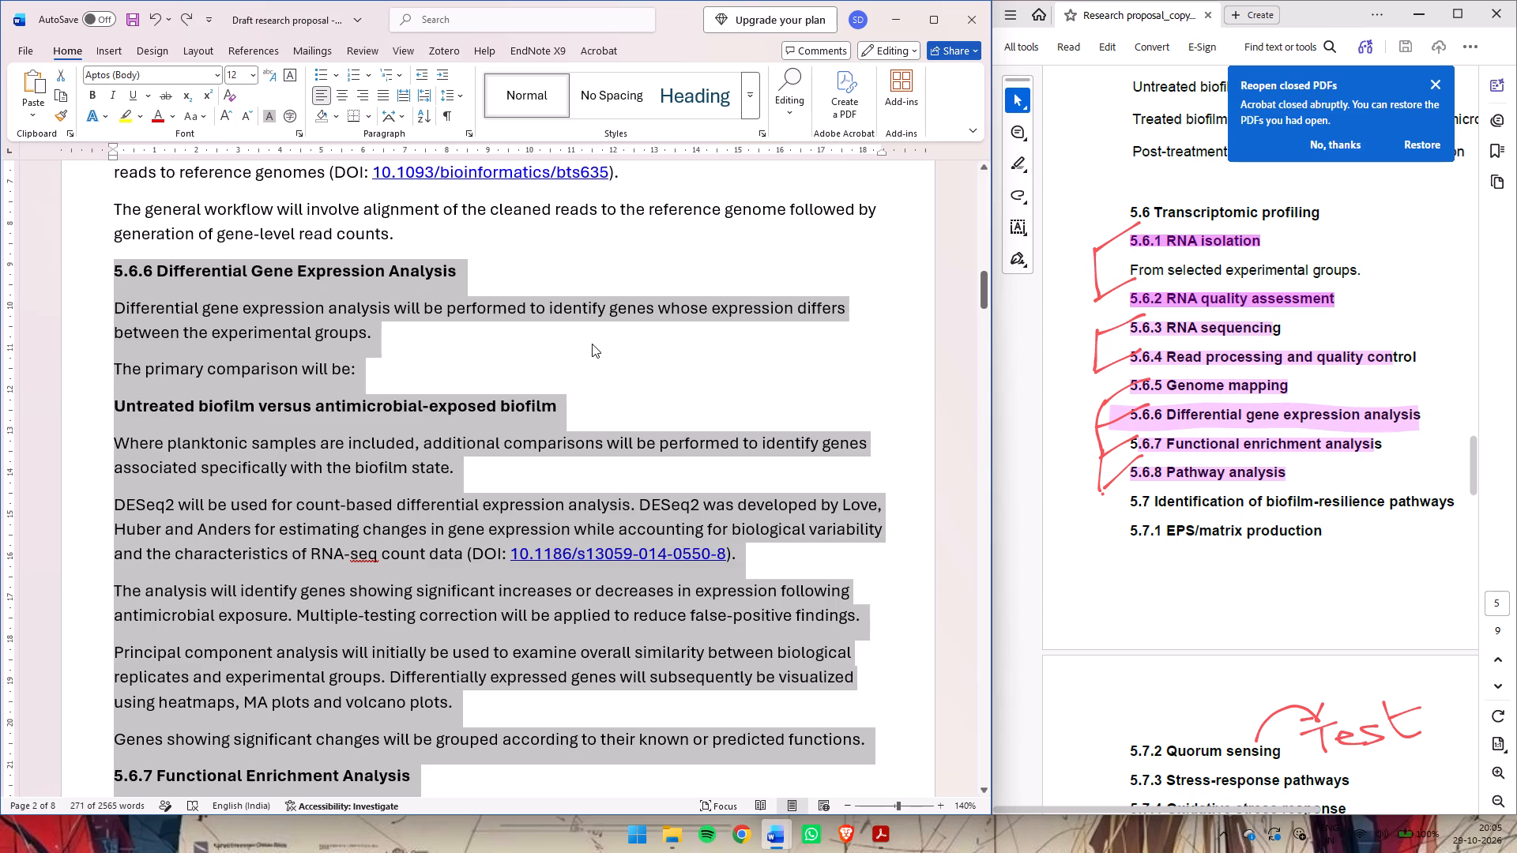
Delete the entire 5.6.7 Functional Enrichment Analysis section, including its heading, up to the 5.6.8 Pathway Analysis heading.
left_click(615, 354)
scroll(465, 501, "down", 1)
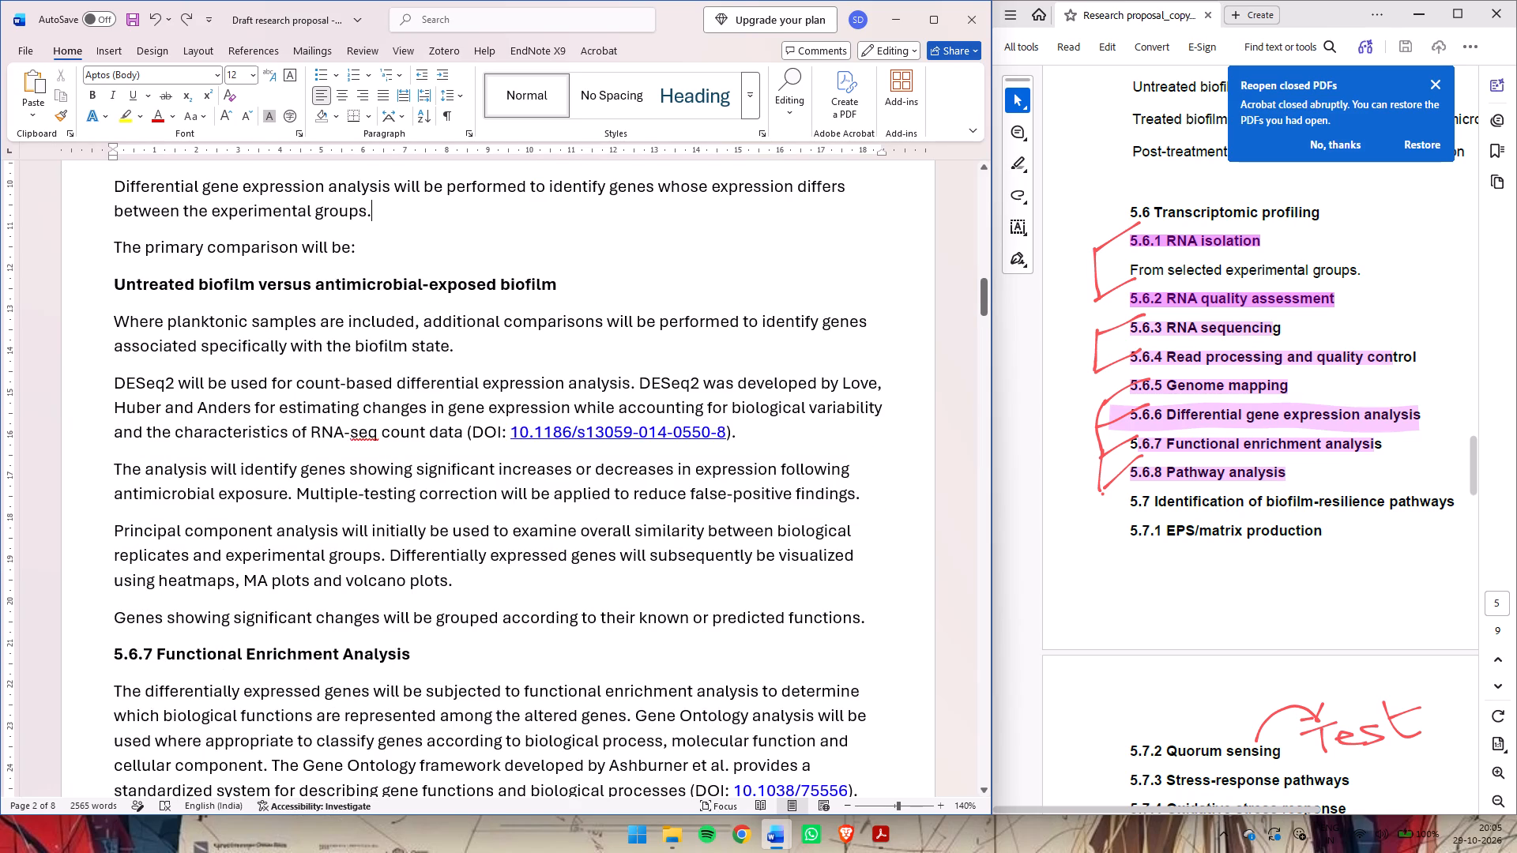
scroll(506, 677, "down", 3)
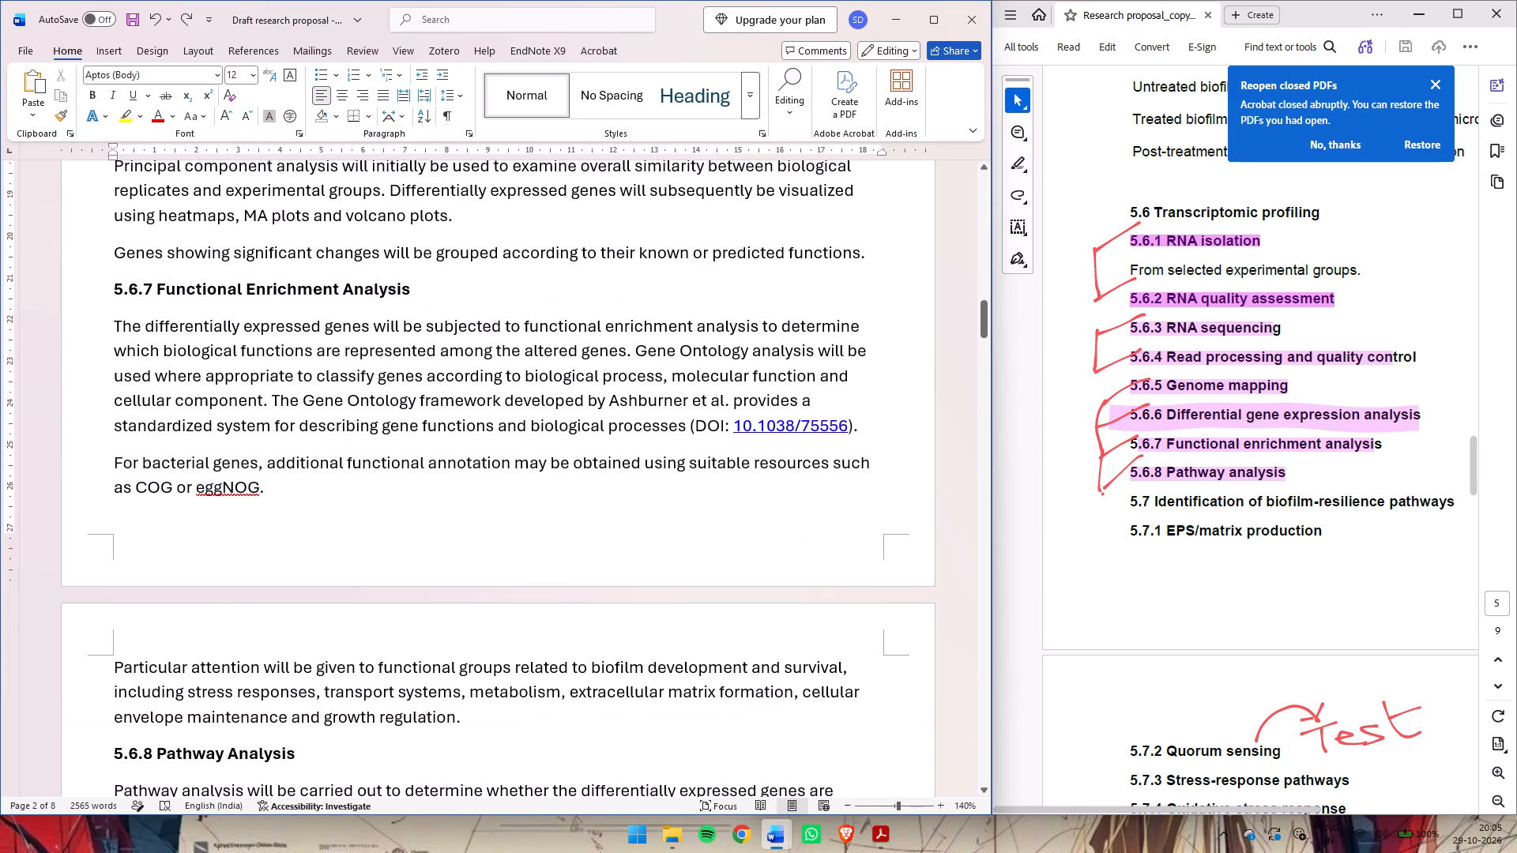
left_click_drag(513, 734, 141, 275)
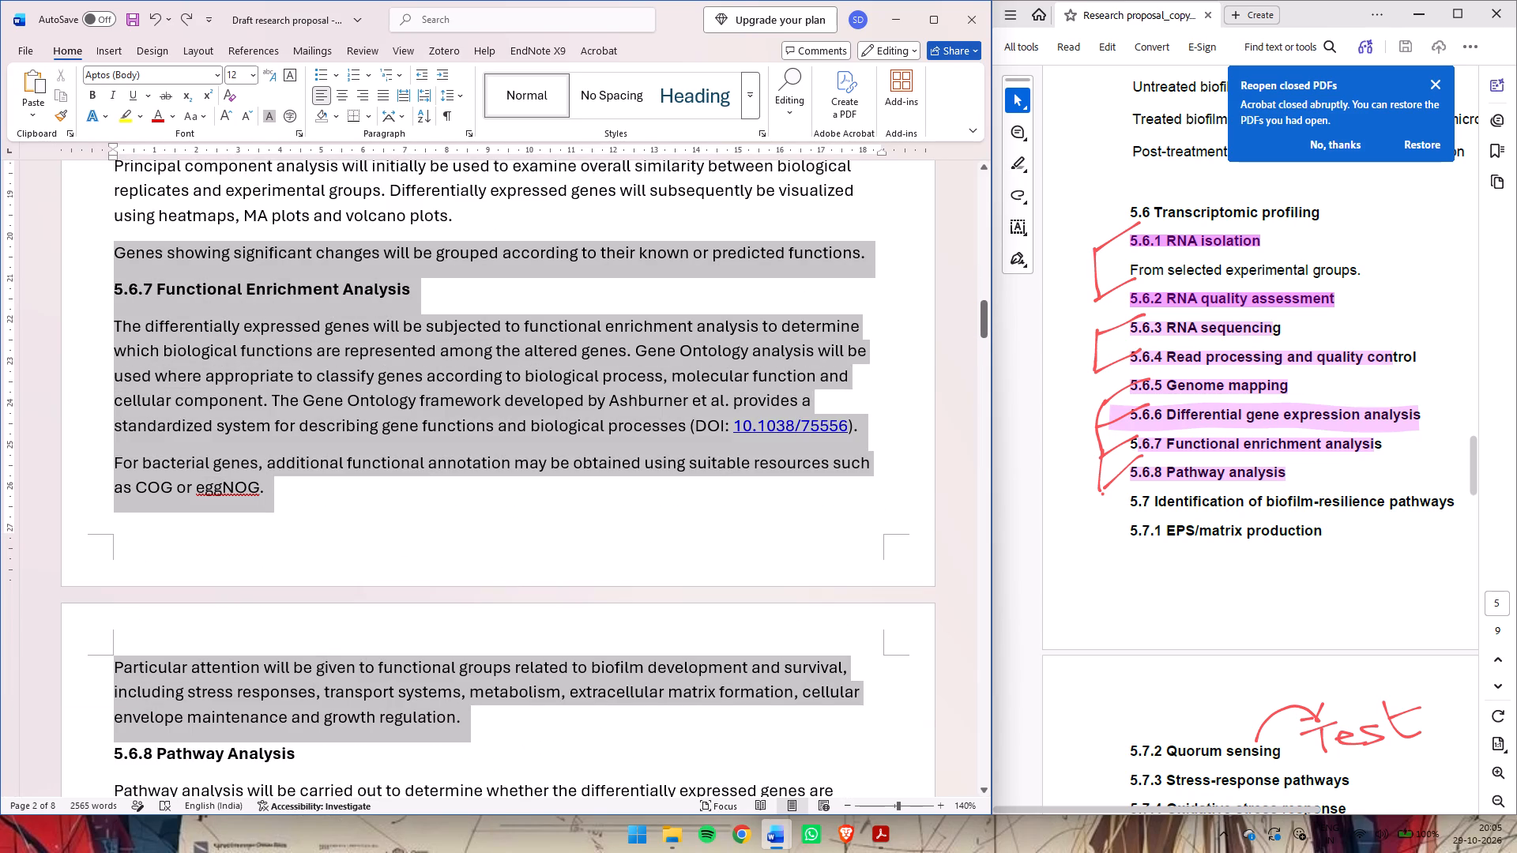
left_click_drag(141, 275, 97, 287)
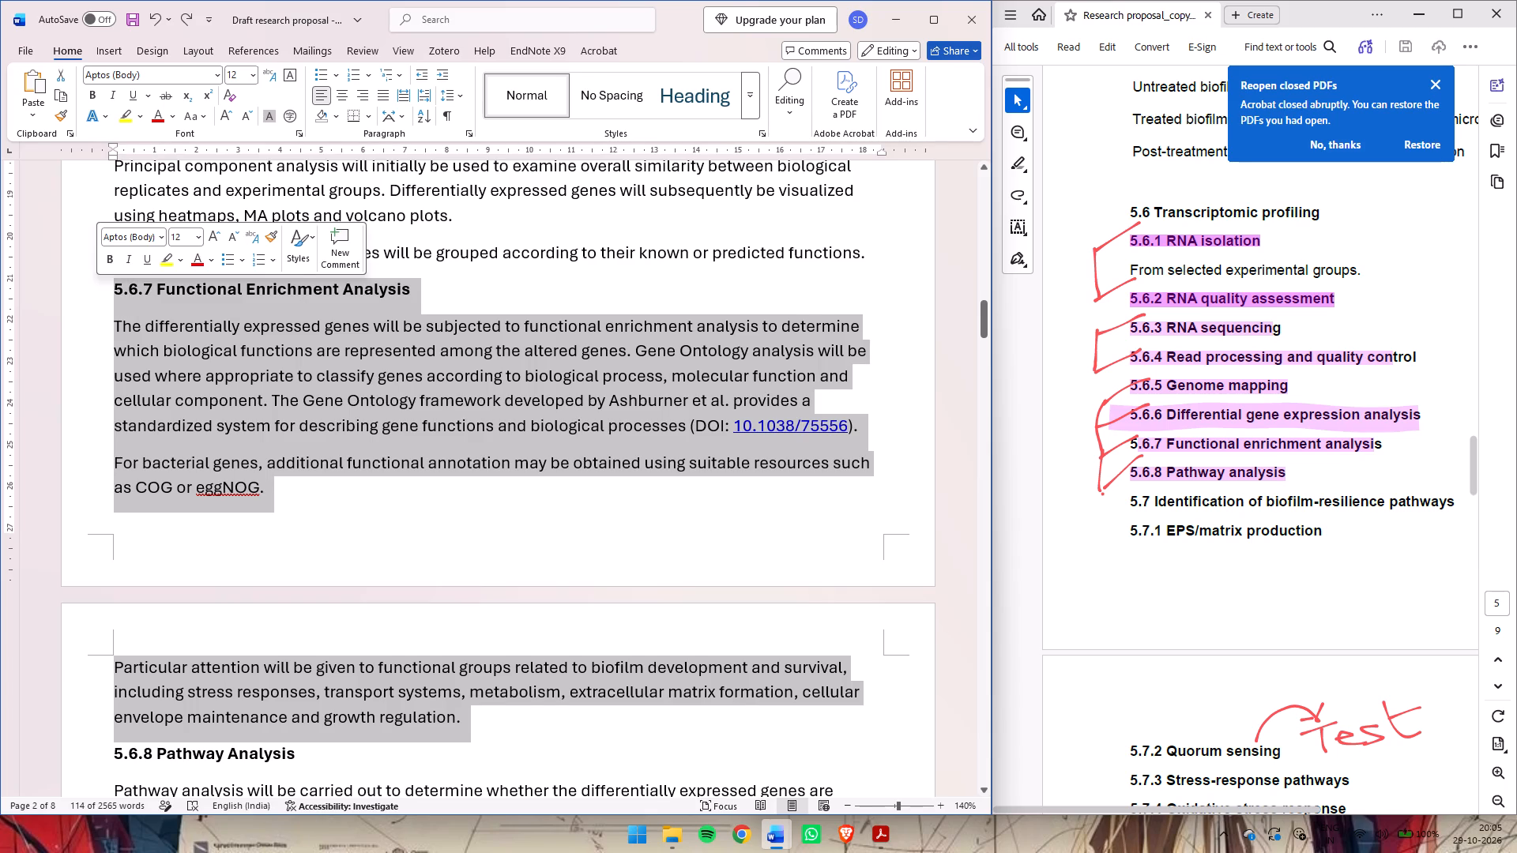
key("BackSpace")
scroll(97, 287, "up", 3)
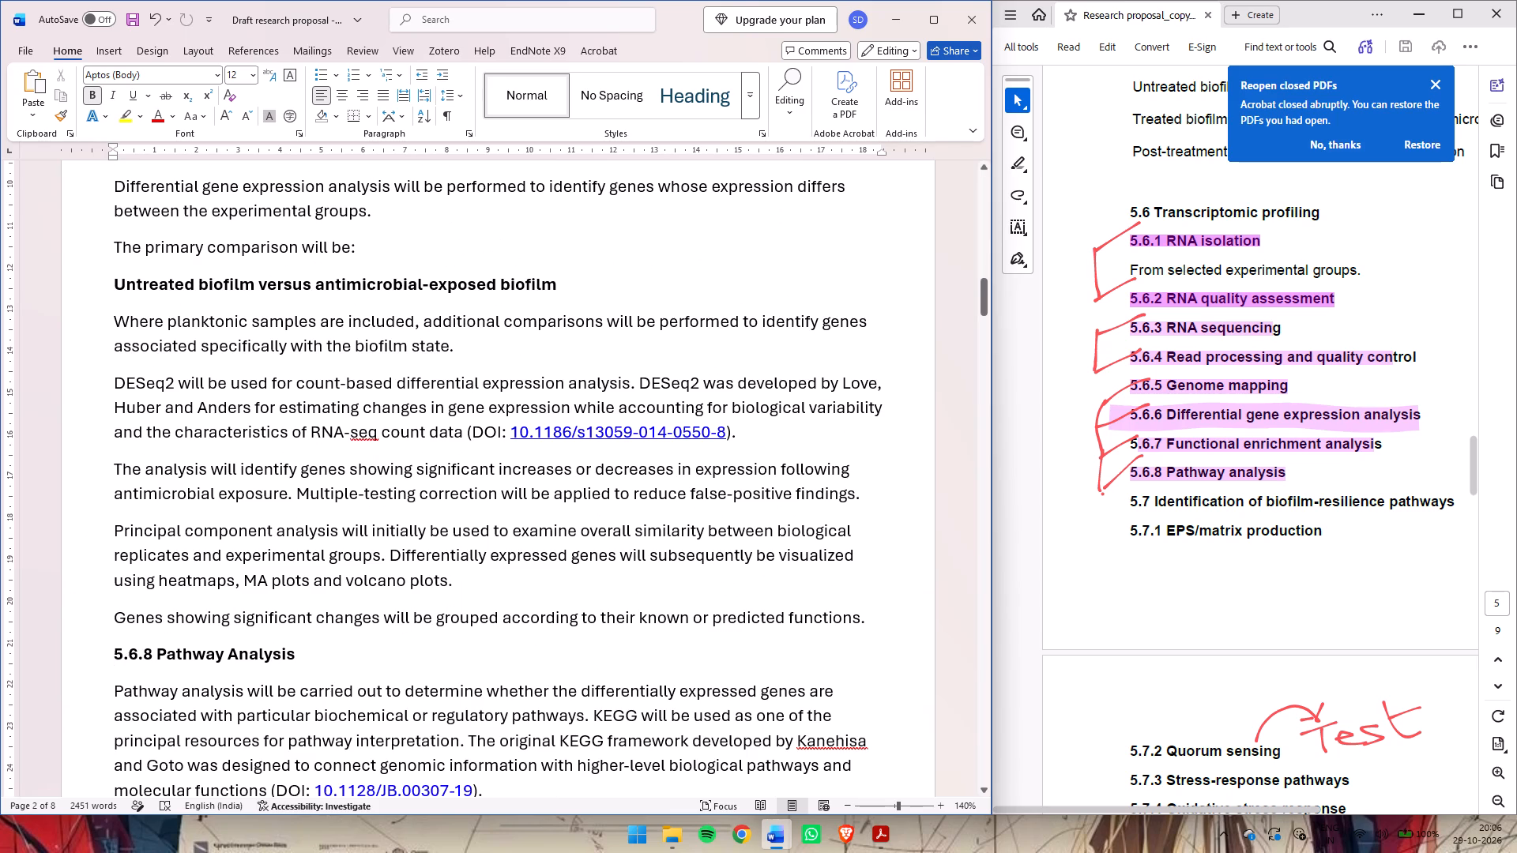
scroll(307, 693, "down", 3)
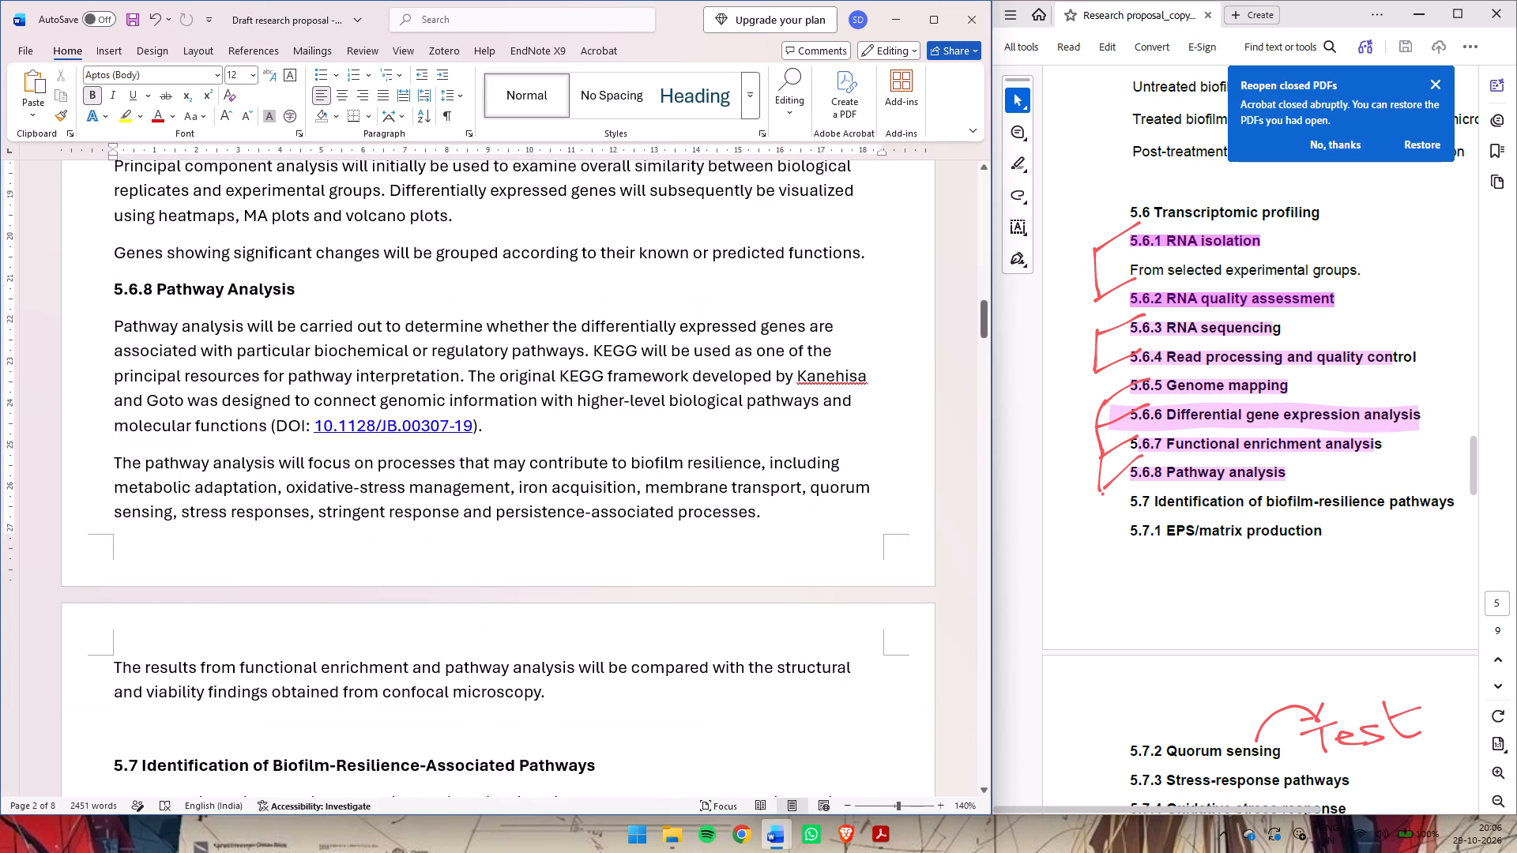
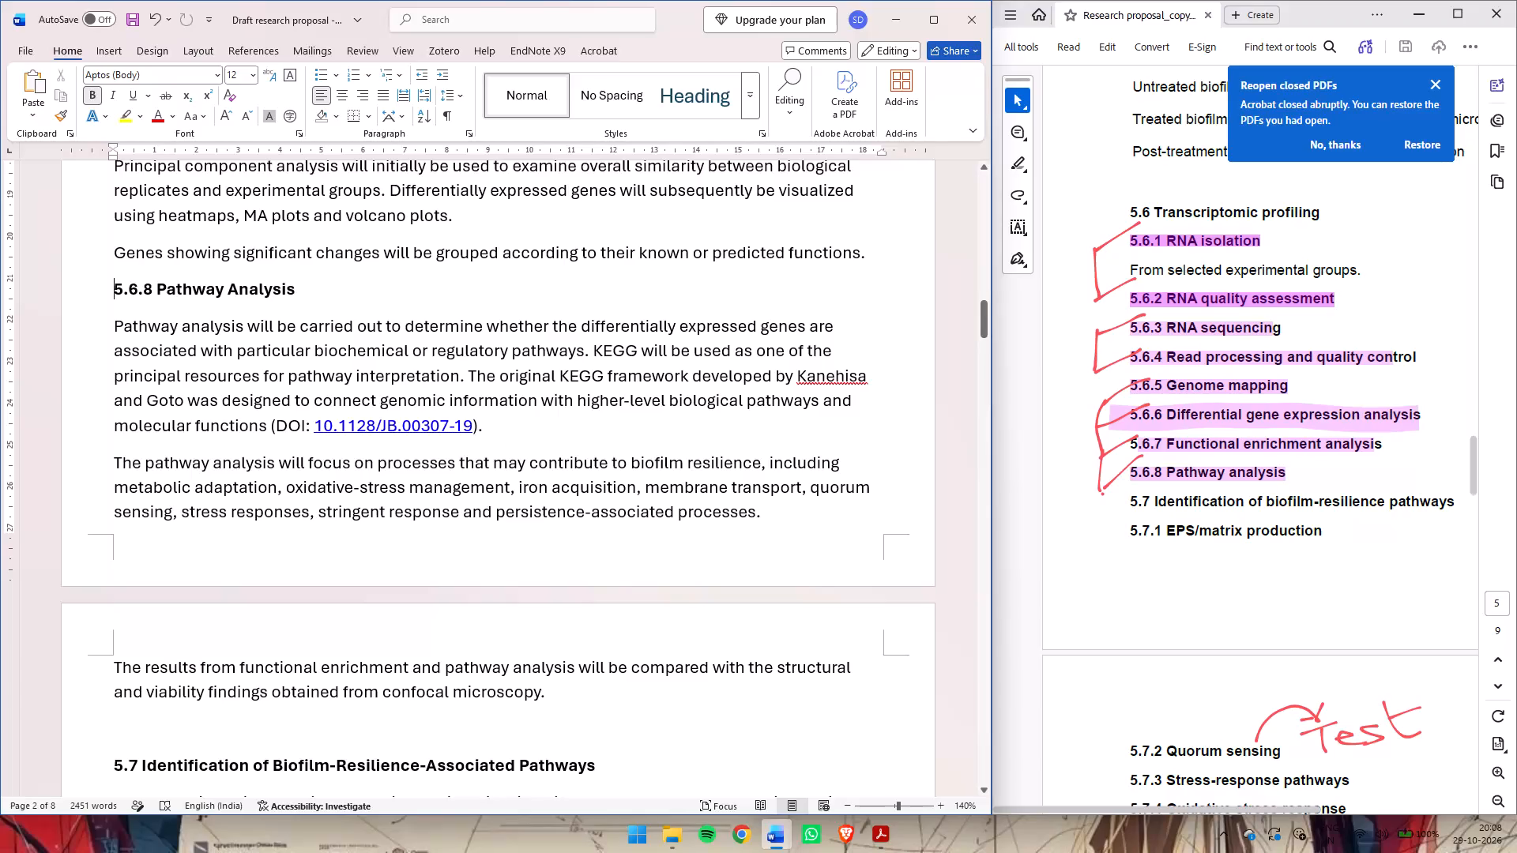
Delete the entire 5.6.8 Pathway Analysis section, including its heading and the leftover blank line above the 5.7 heading.
left_click_drag(571, 700, 131, 325)
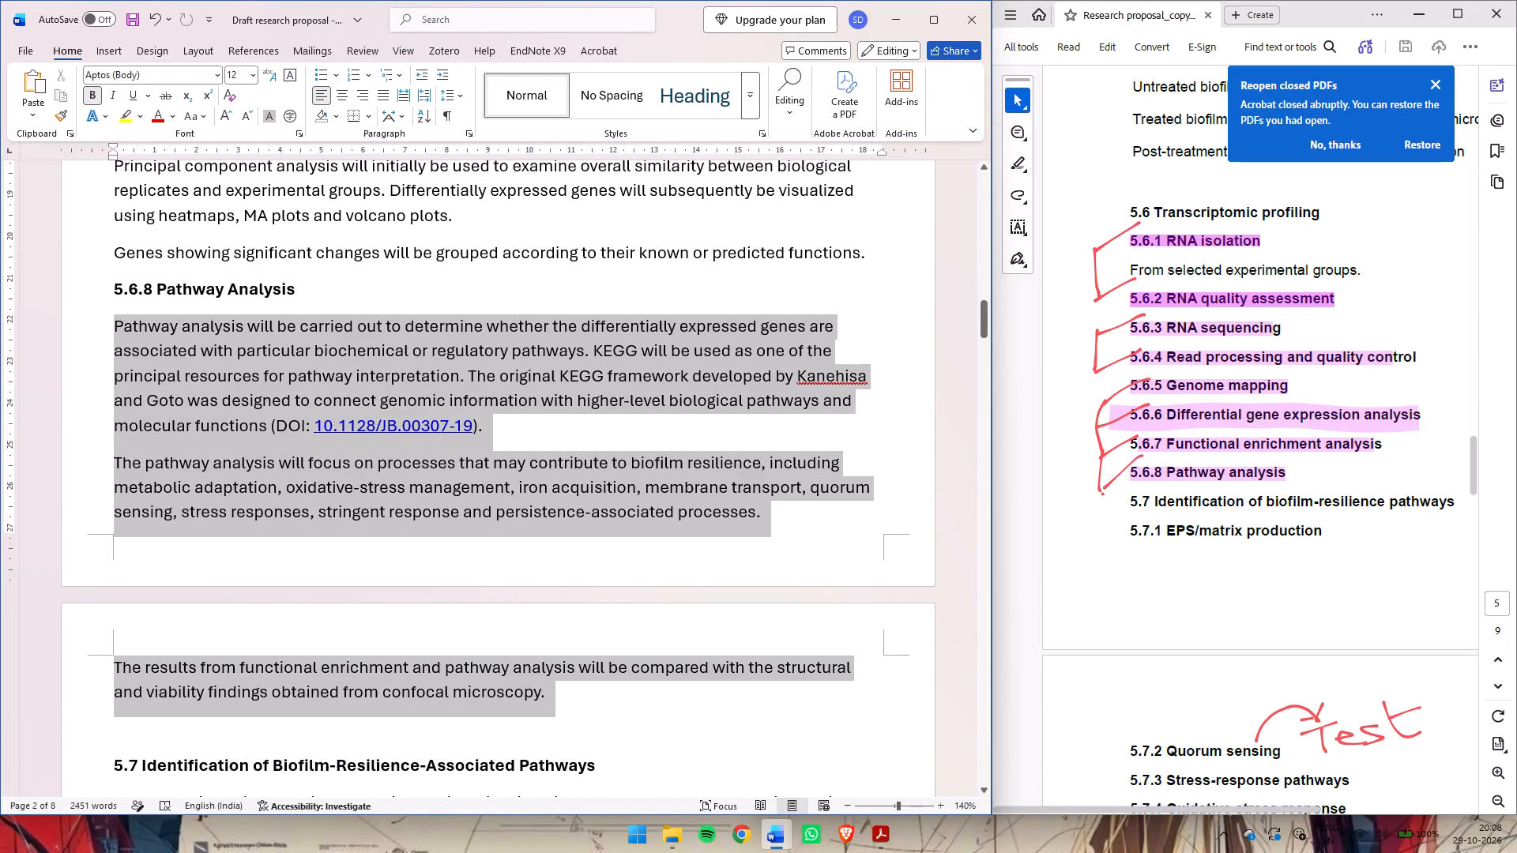
left_click_drag(131, 325, 85, 291)
key("BackSpace")
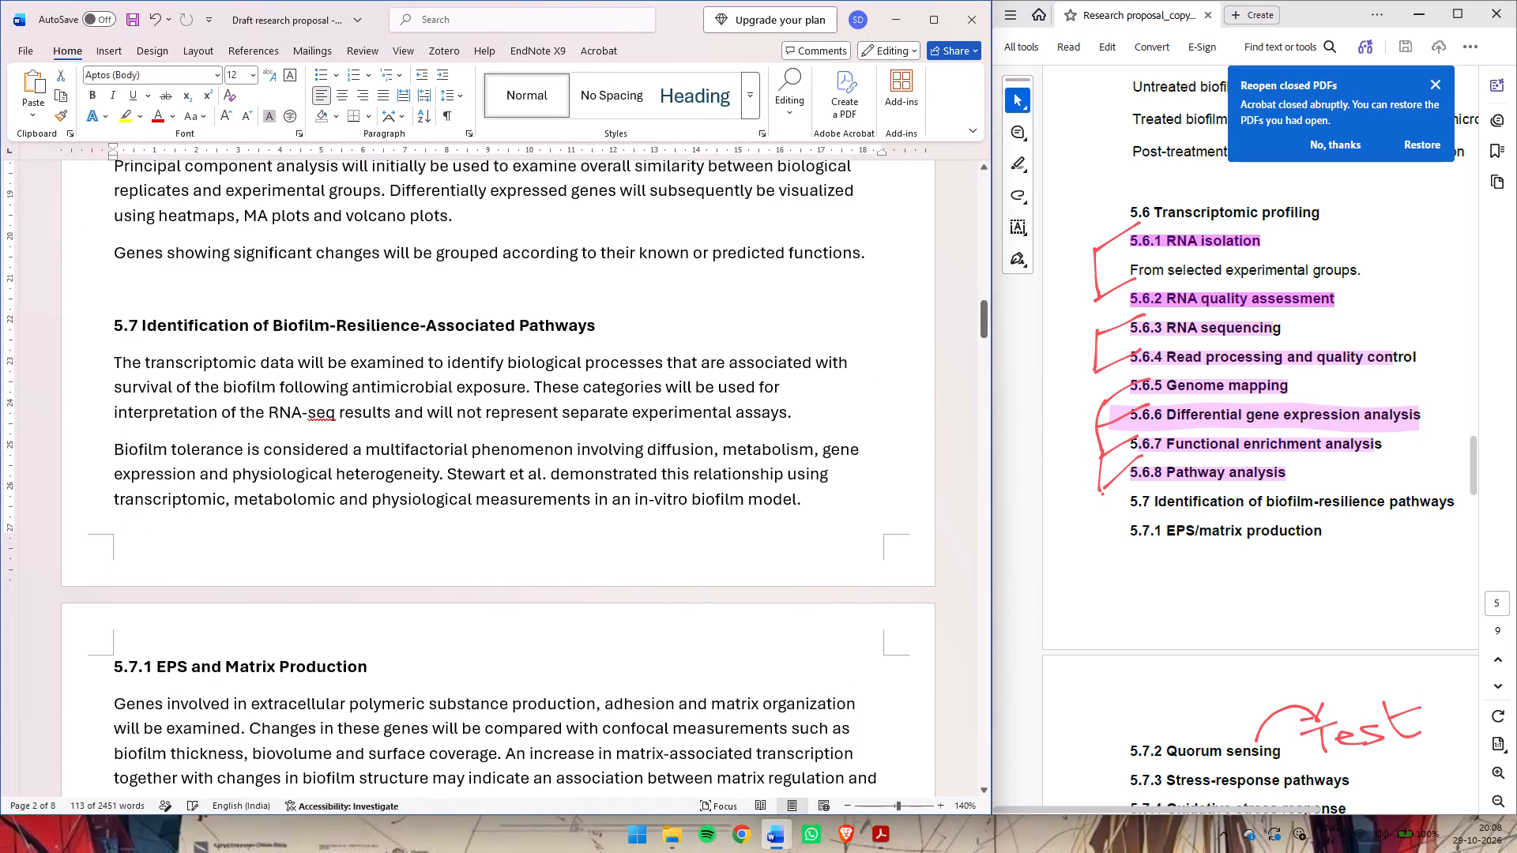
key("BackSpace")
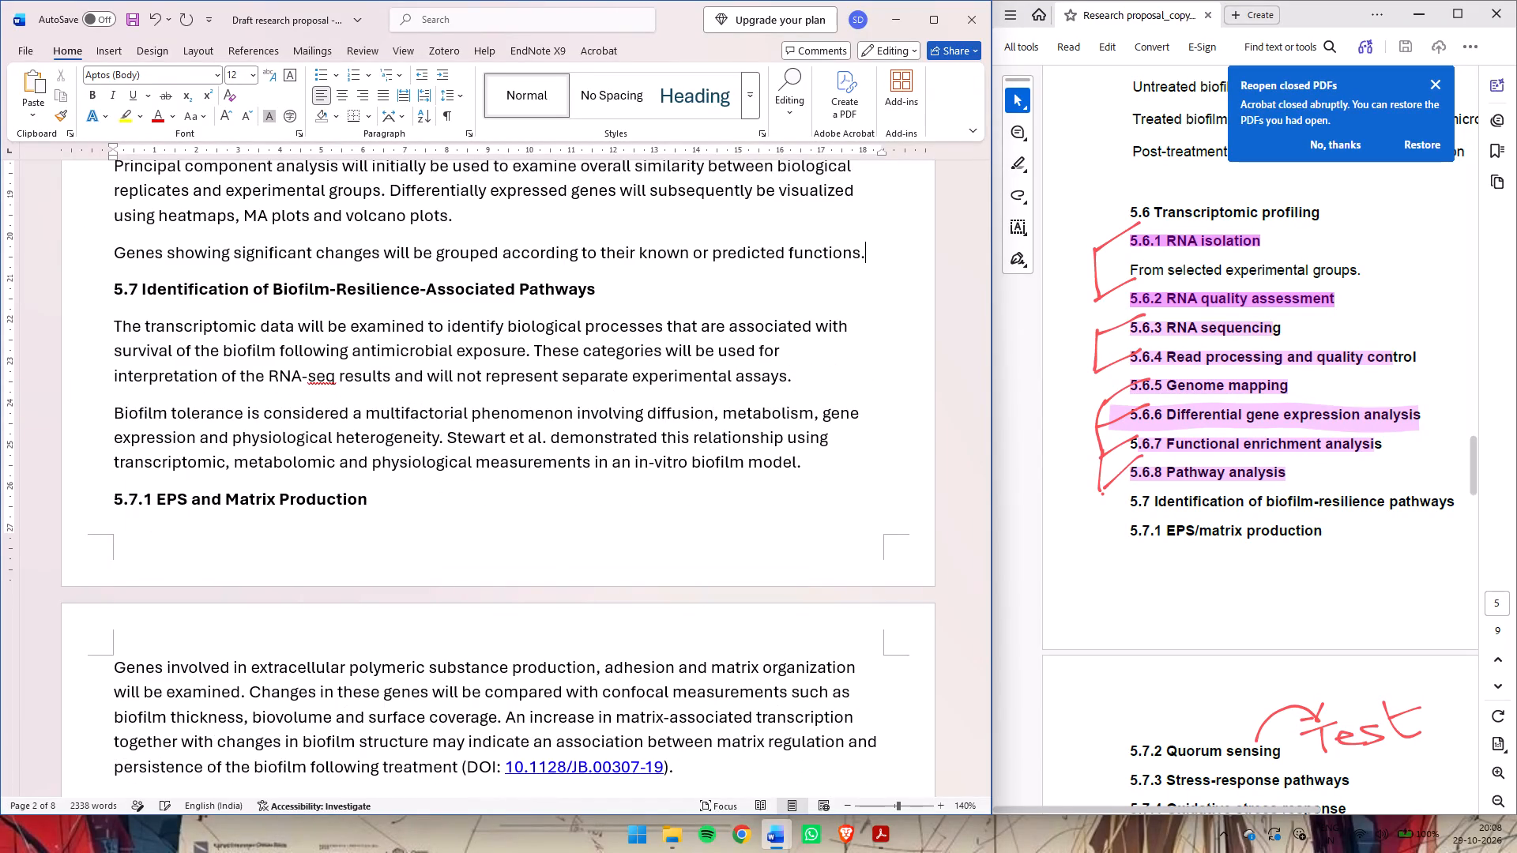
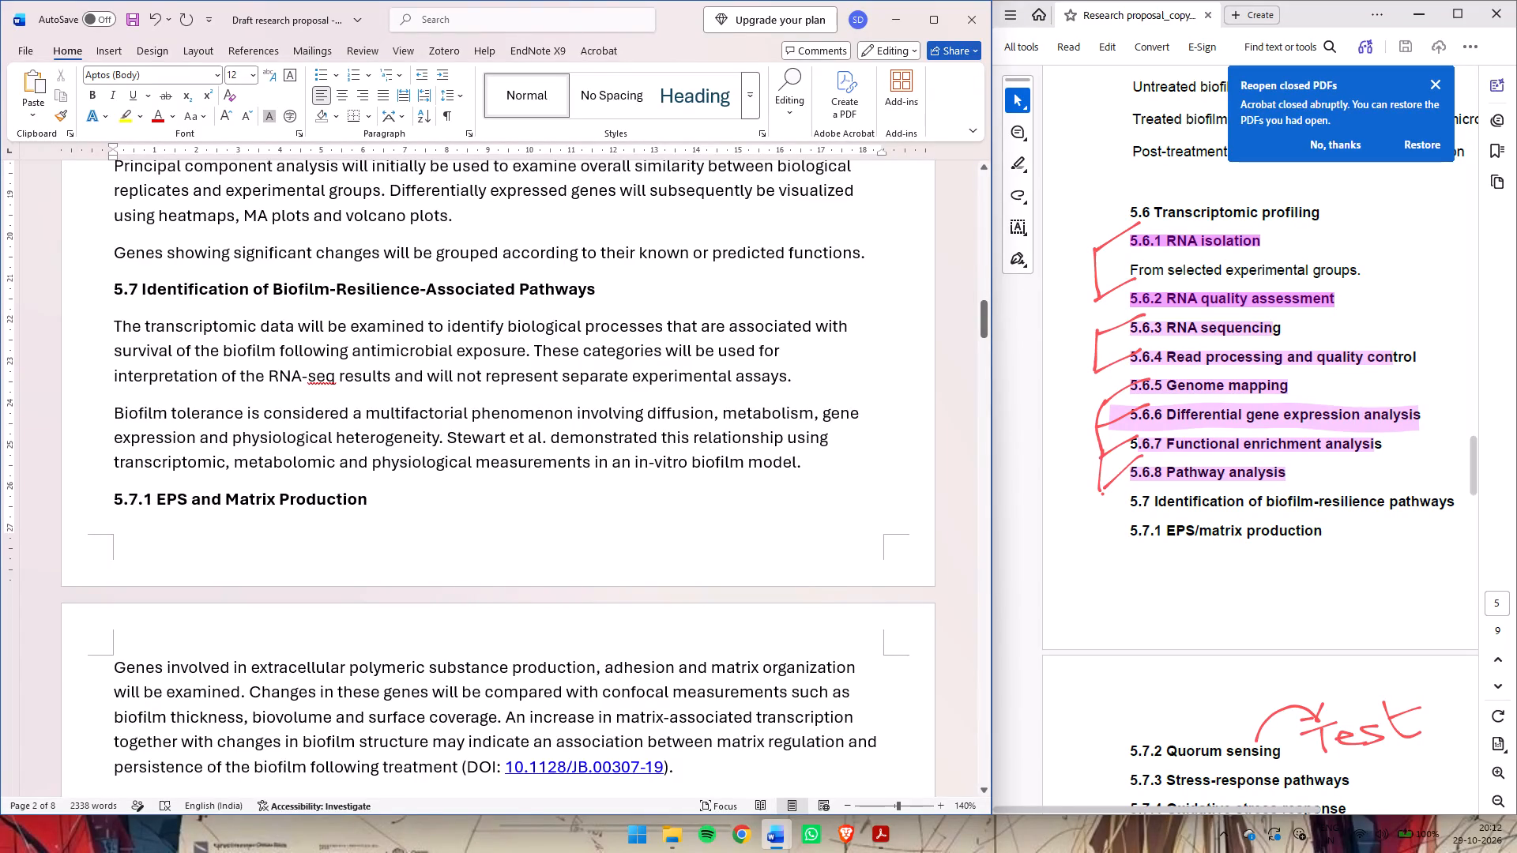
Delete the sentence beginning "These categories will be used" from section 5.7's first paragraph, ending the paragraph with a period after "antimicrobial exposure".
left_click_drag(532, 346, 797, 391)
key("BackSpace")
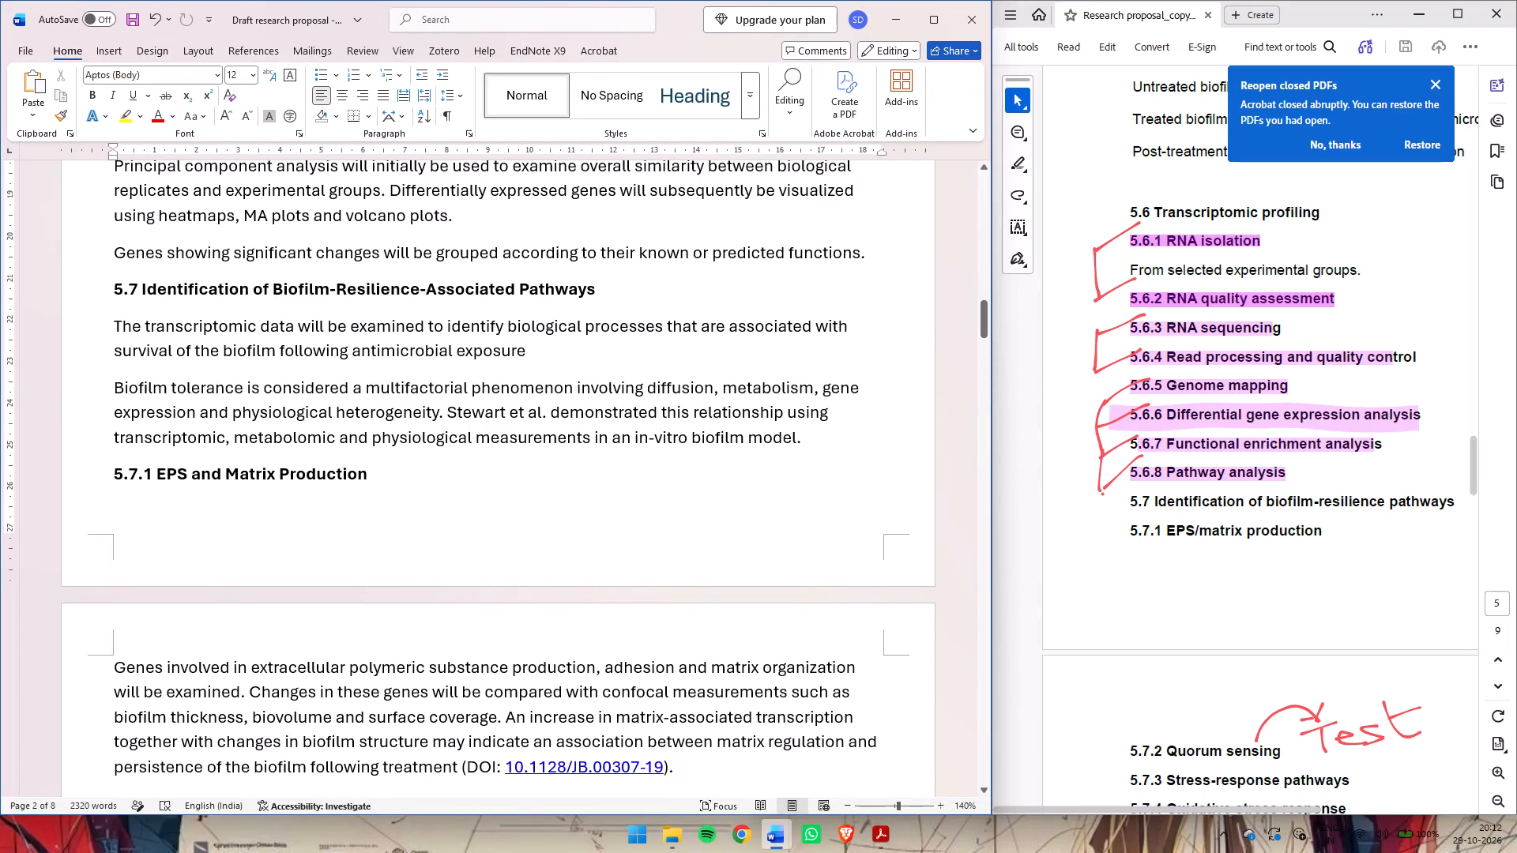
key("period")
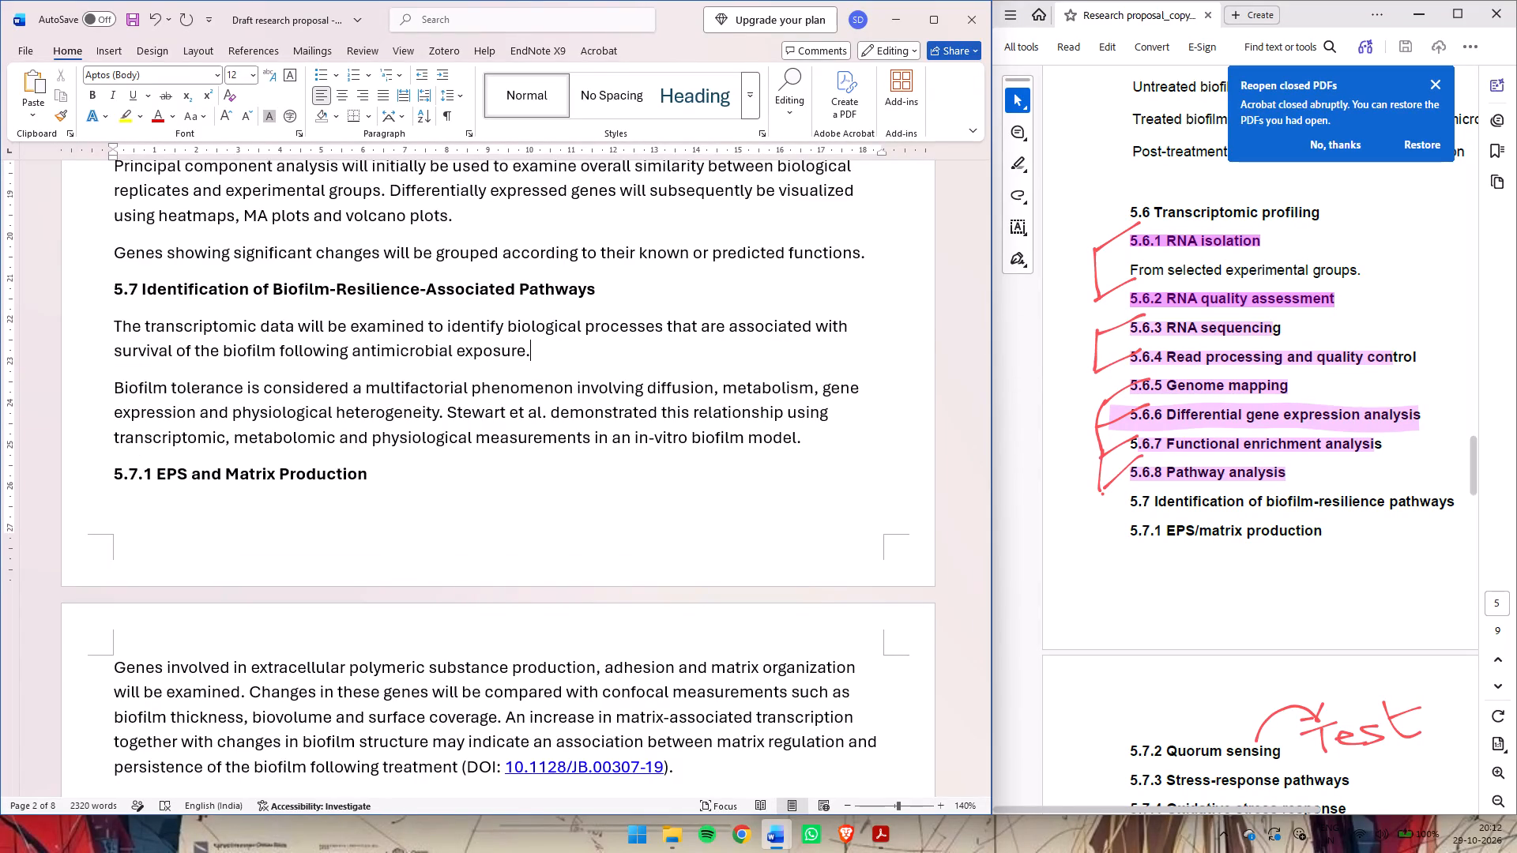
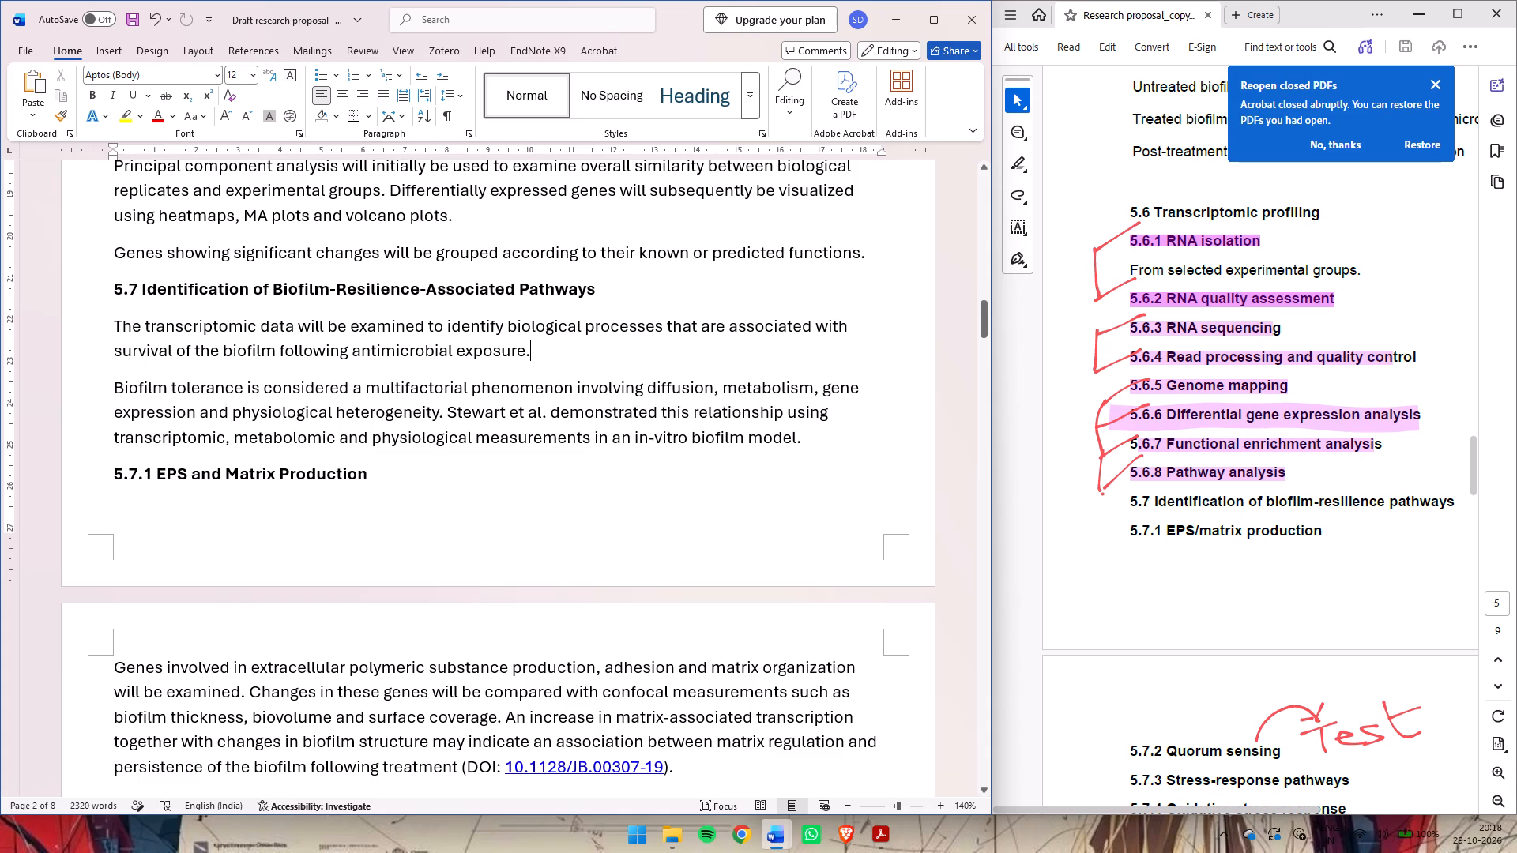
Delete section 5.7's second paragraph, beginning "Biofilm tolerance is considered a multifactorial phenomenon".
left_click_drag(107, 386, 919, 438)
key("BackSpace")
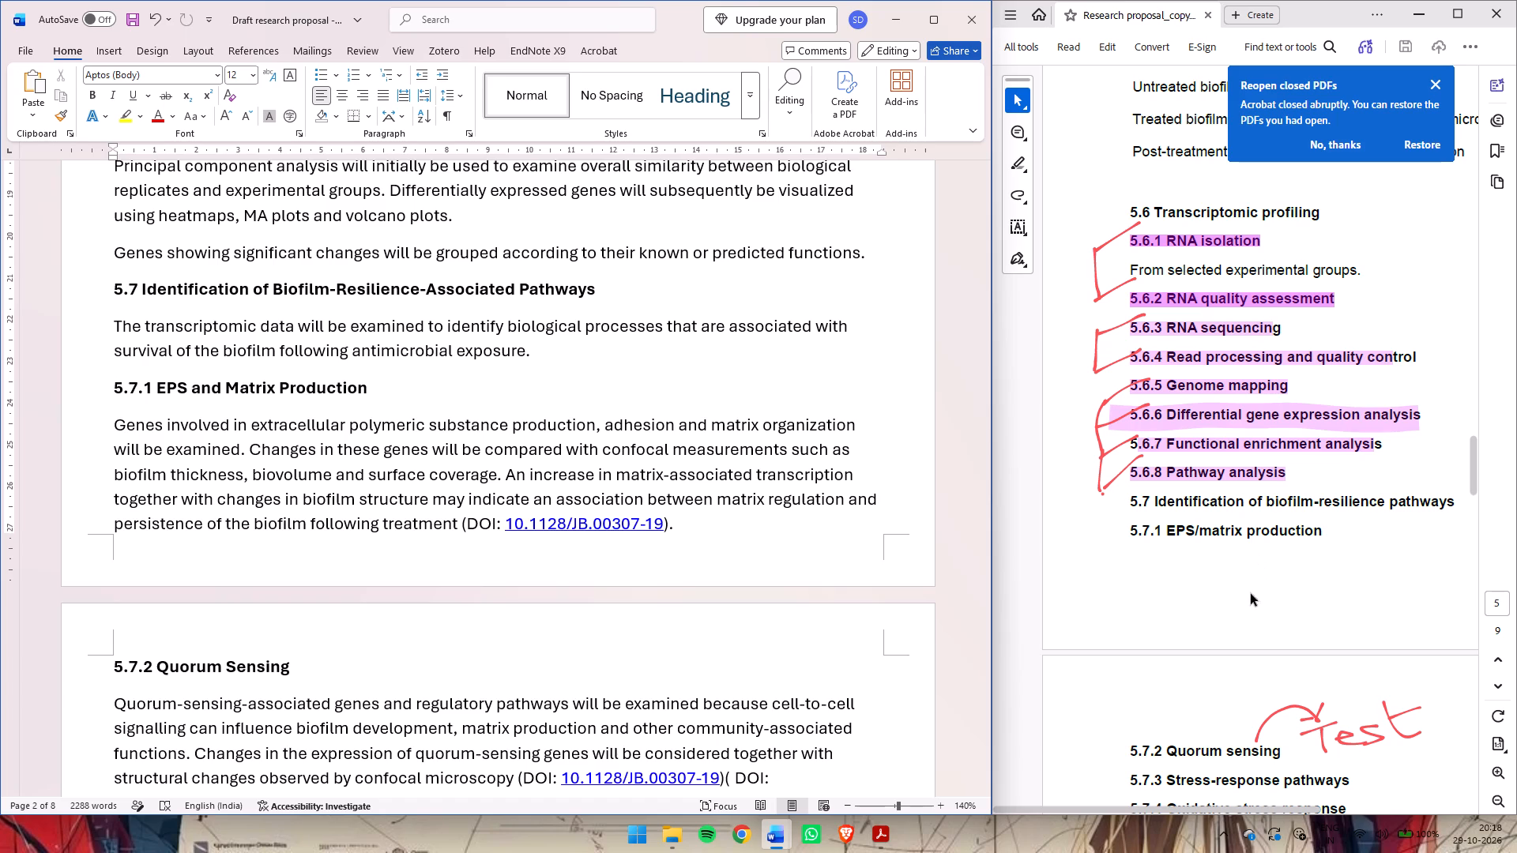
Read through the draft's pathway subsections from 5.7.1 EPS and Matrix Production to 5.7.10 Cell-Envelope Stress.
scroll(643, 637, "down", 1)
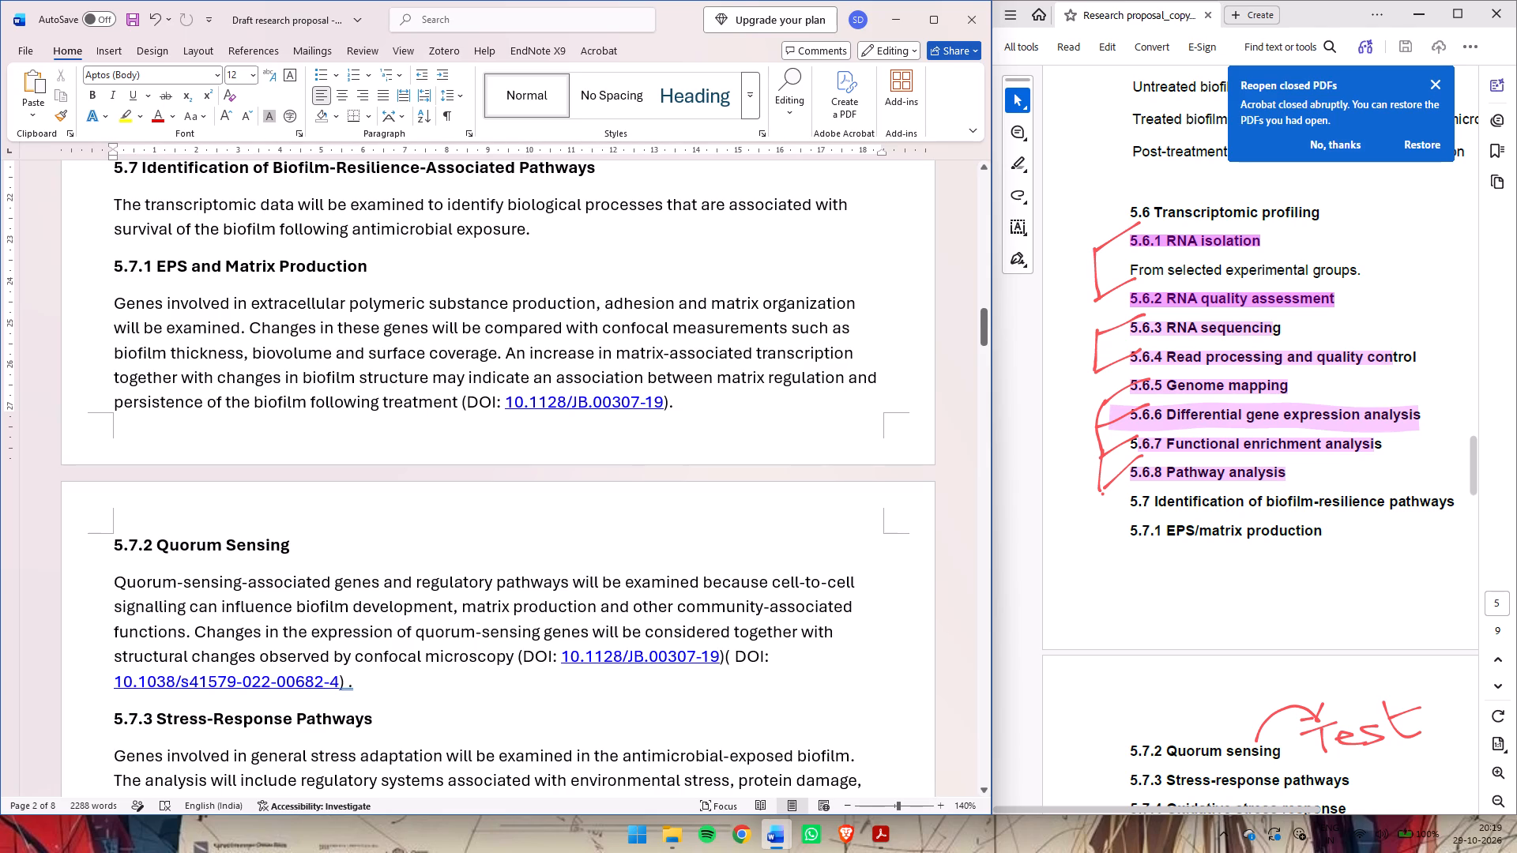
scroll(642, 599, "down", 3)
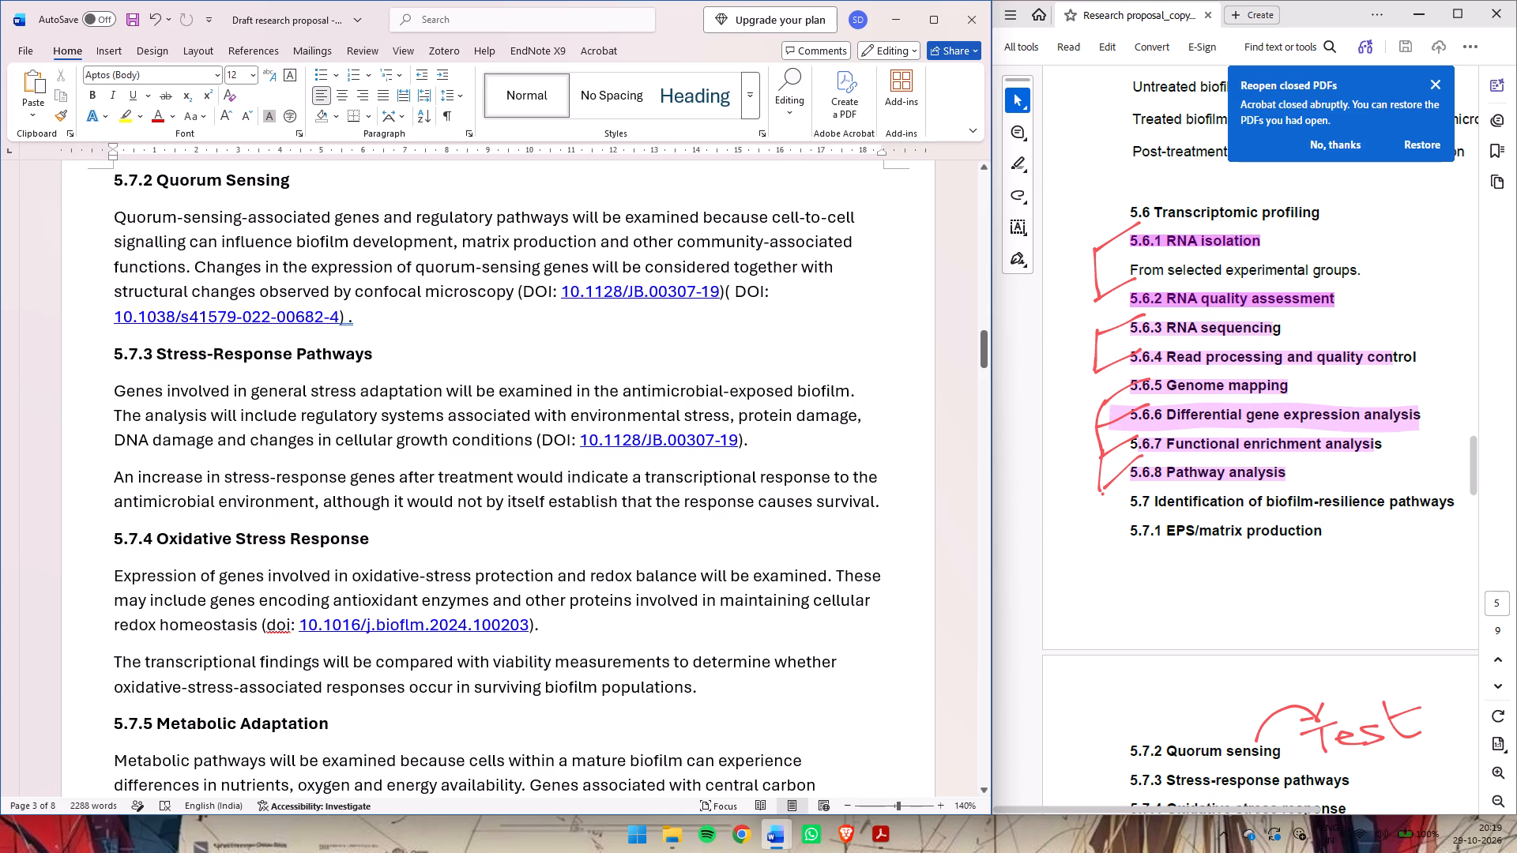
scroll(661, 574, "down", 4)
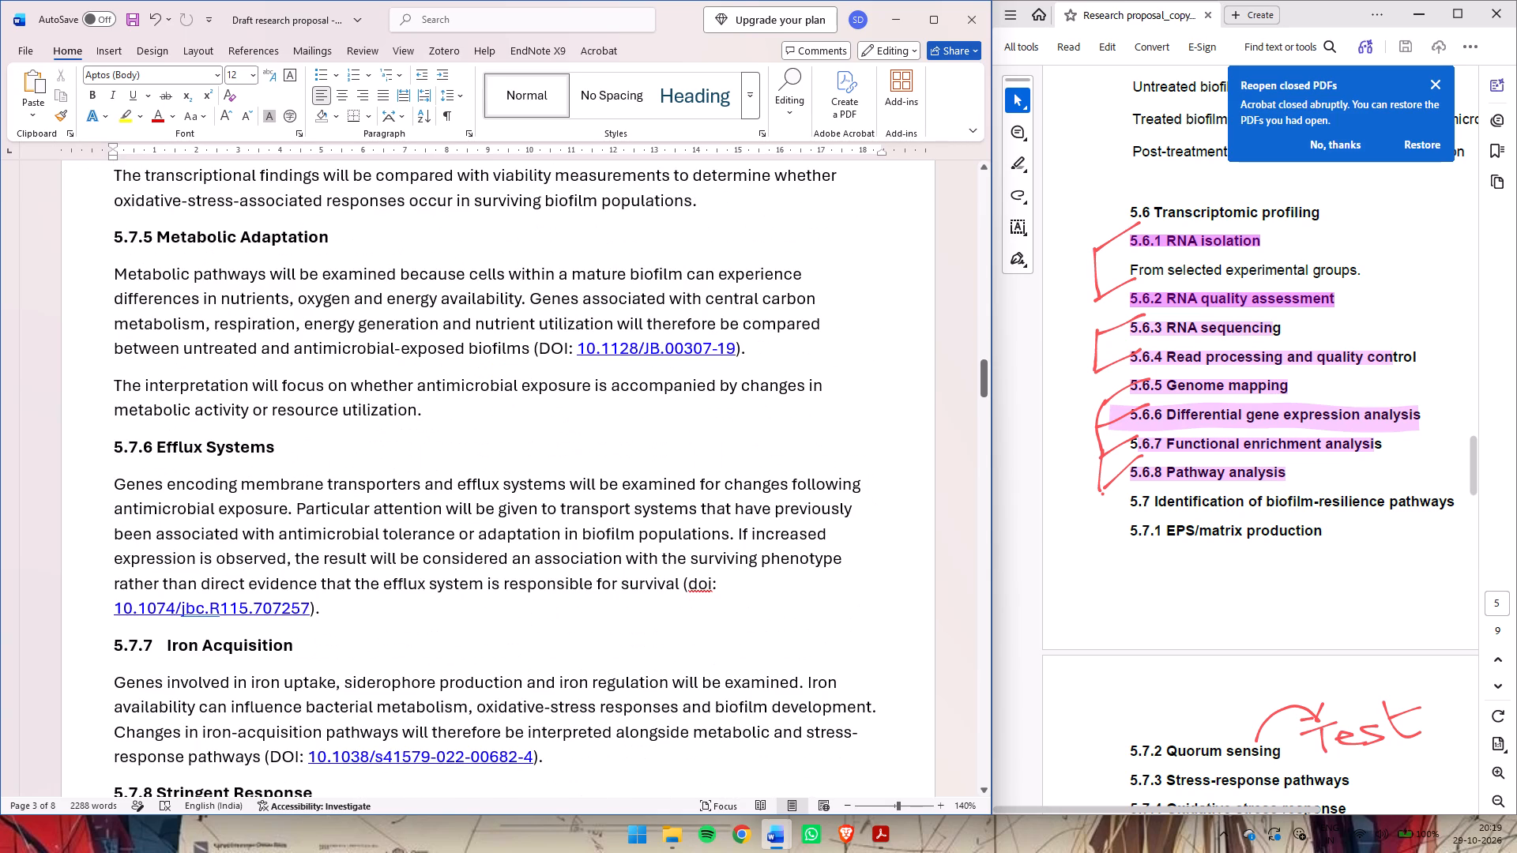
scroll(654, 579, "down", 3)
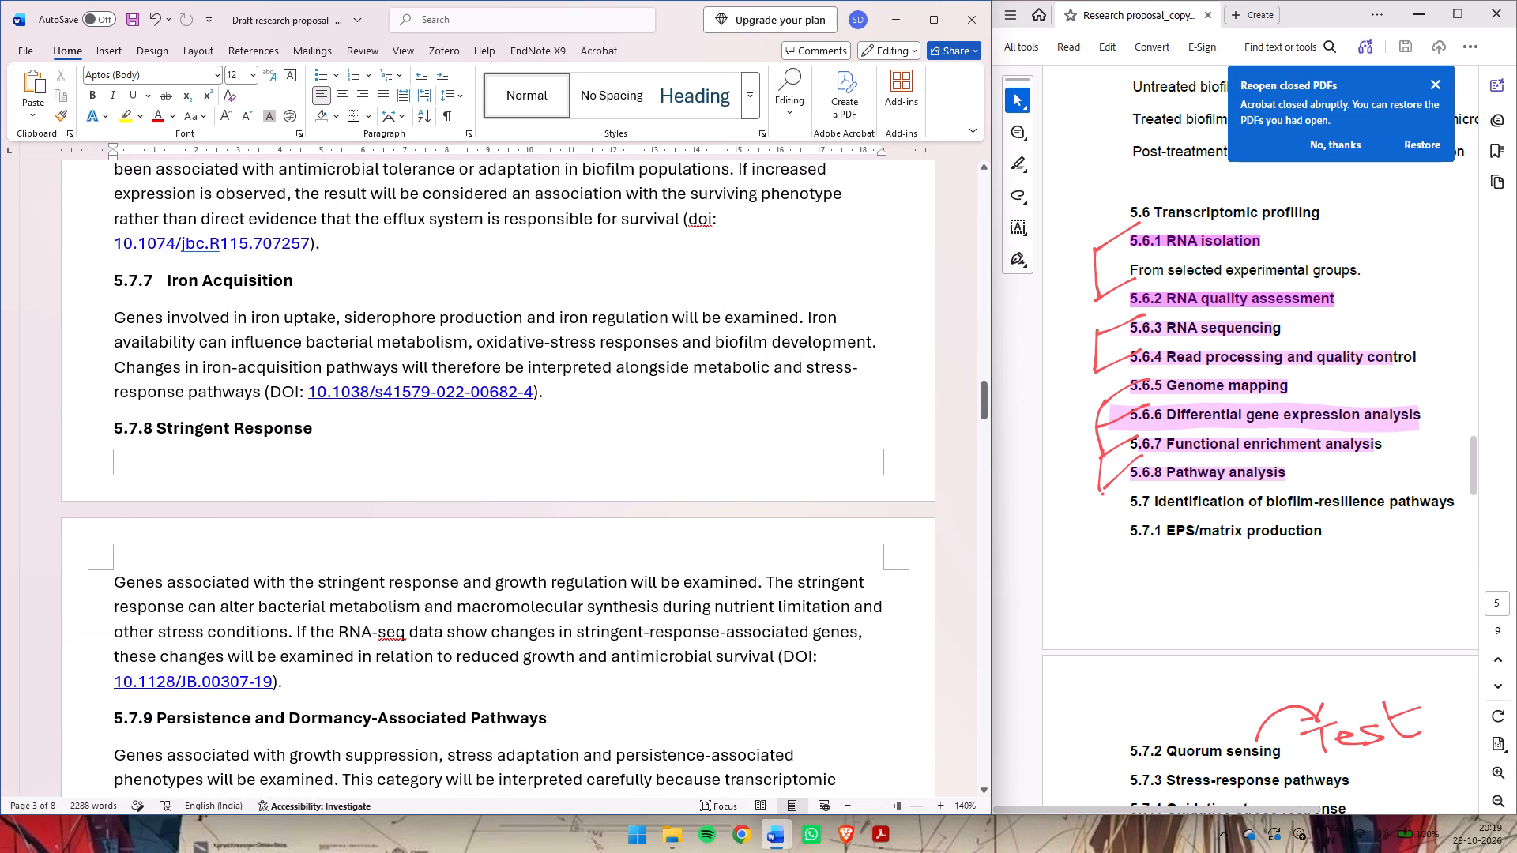
scroll(654, 579, "down", 3)
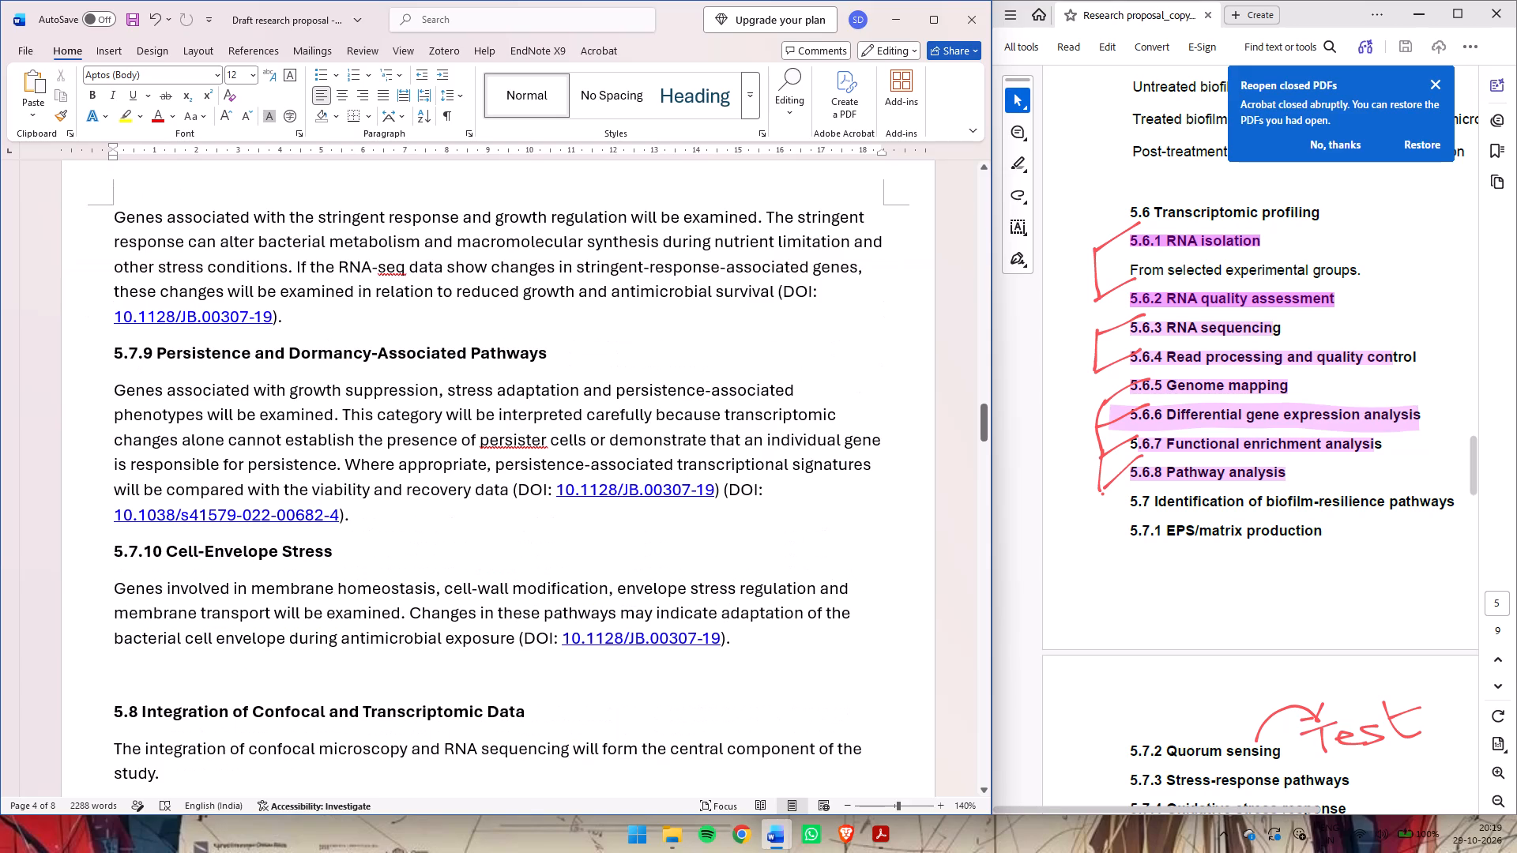
scroll(654, 579, "up", 14)
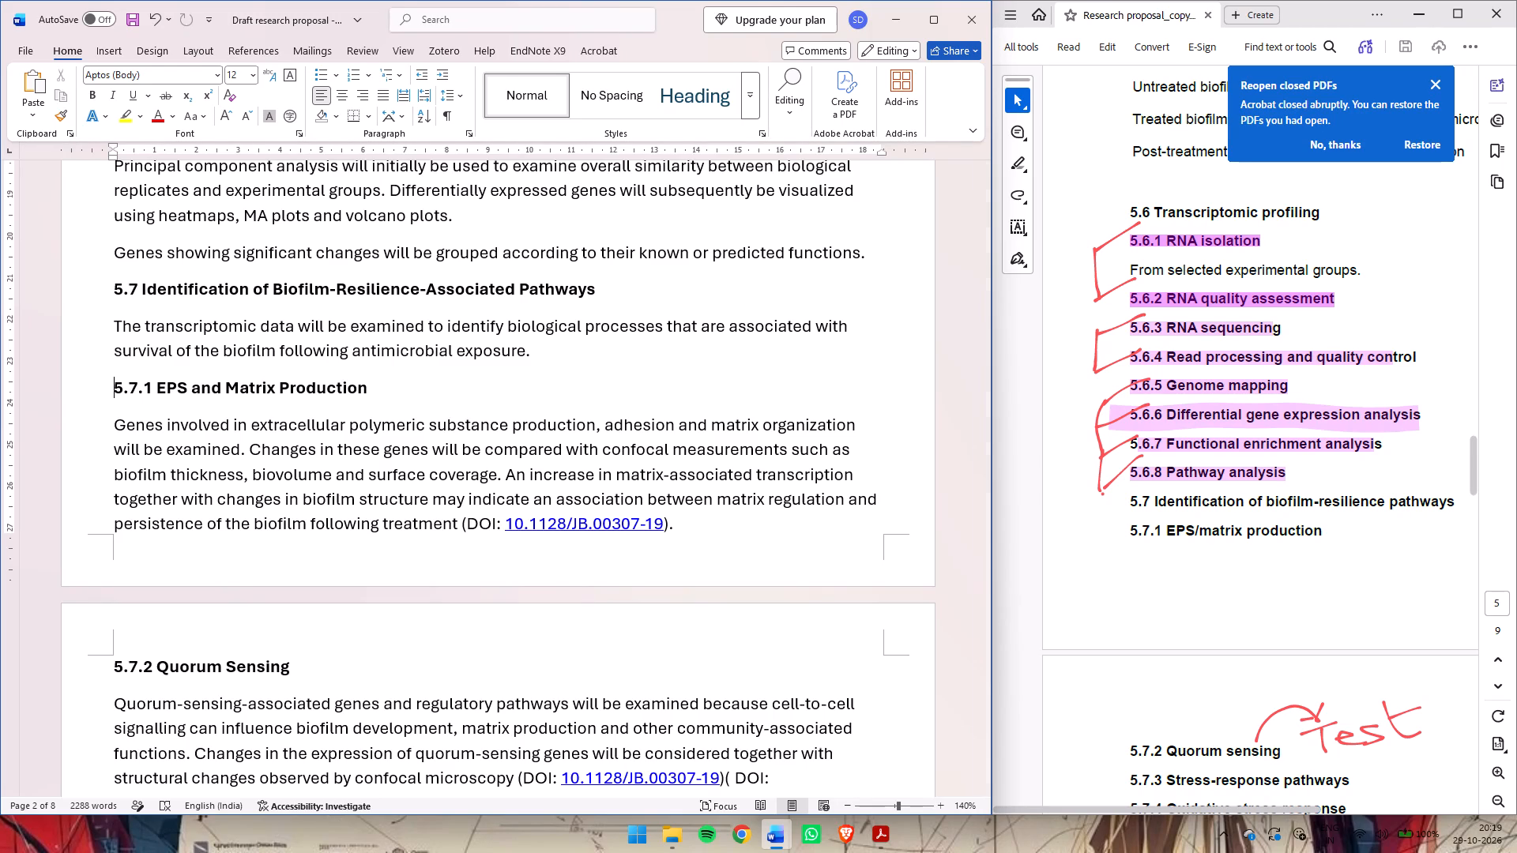
Switch to the annotated proposal PDF in Acrobat and examine its outline and the markings on the 5.6 and 5.7 subsections.
scroll(1269, 477, "up", 20)
scroll(1269, 476, "up", 2)
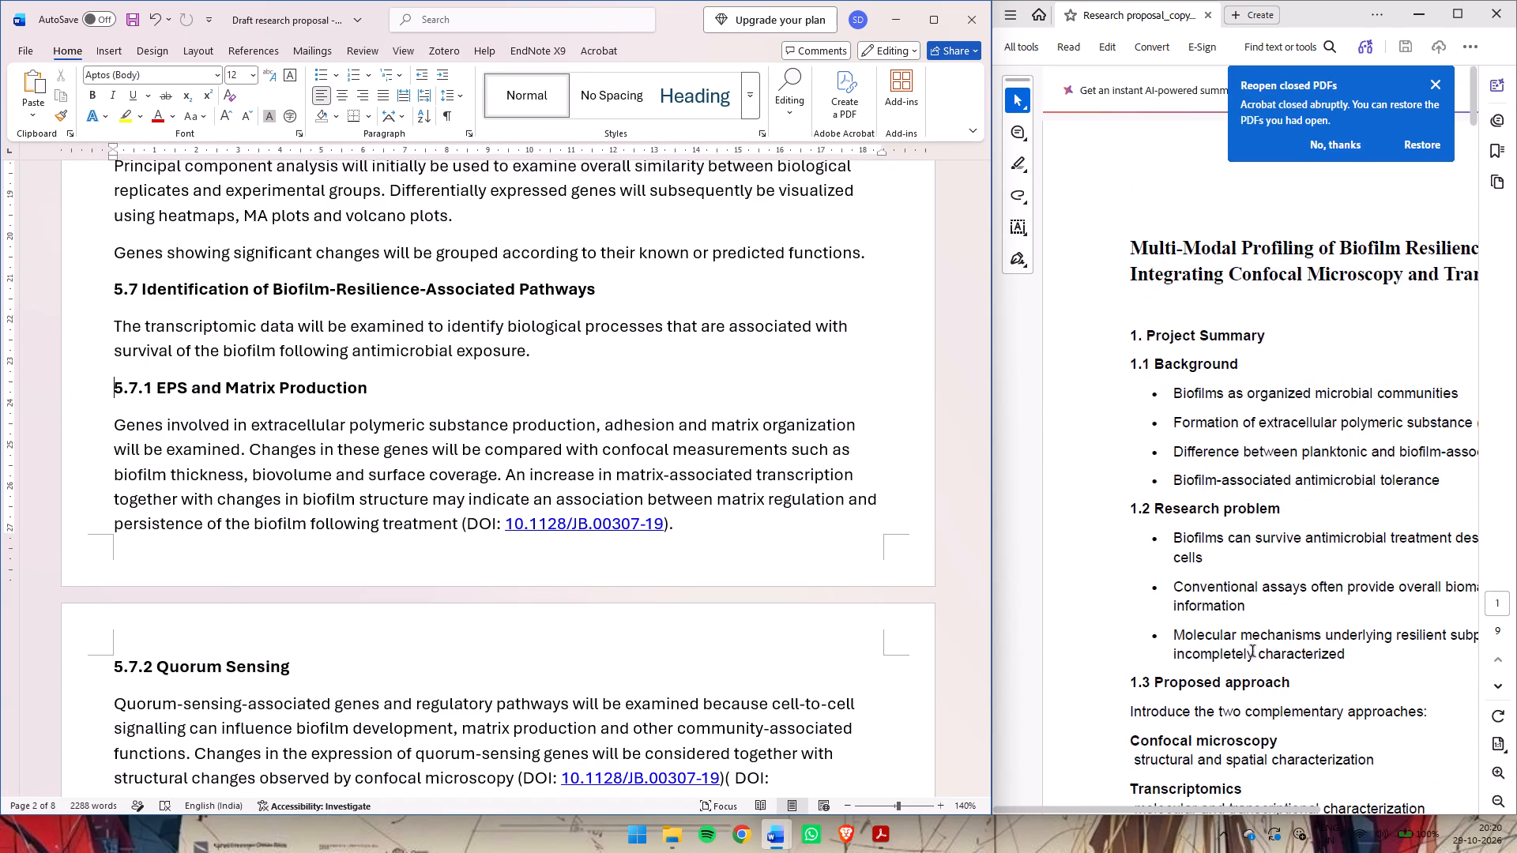
left_click_drag(1179, 810, 1198, 817)
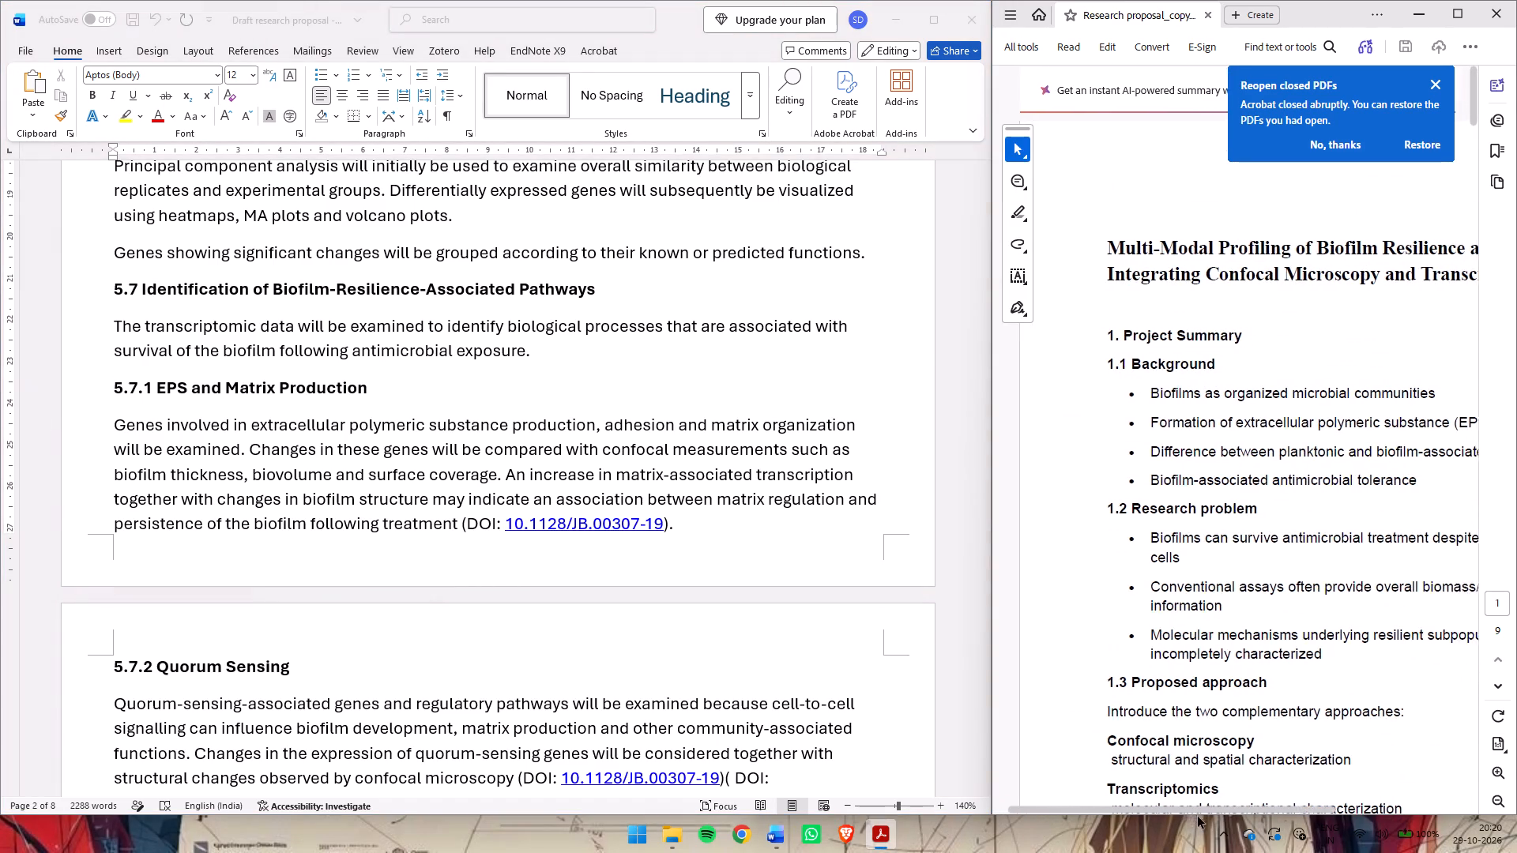
left_click_drag(1198, 817, 1248, 826)
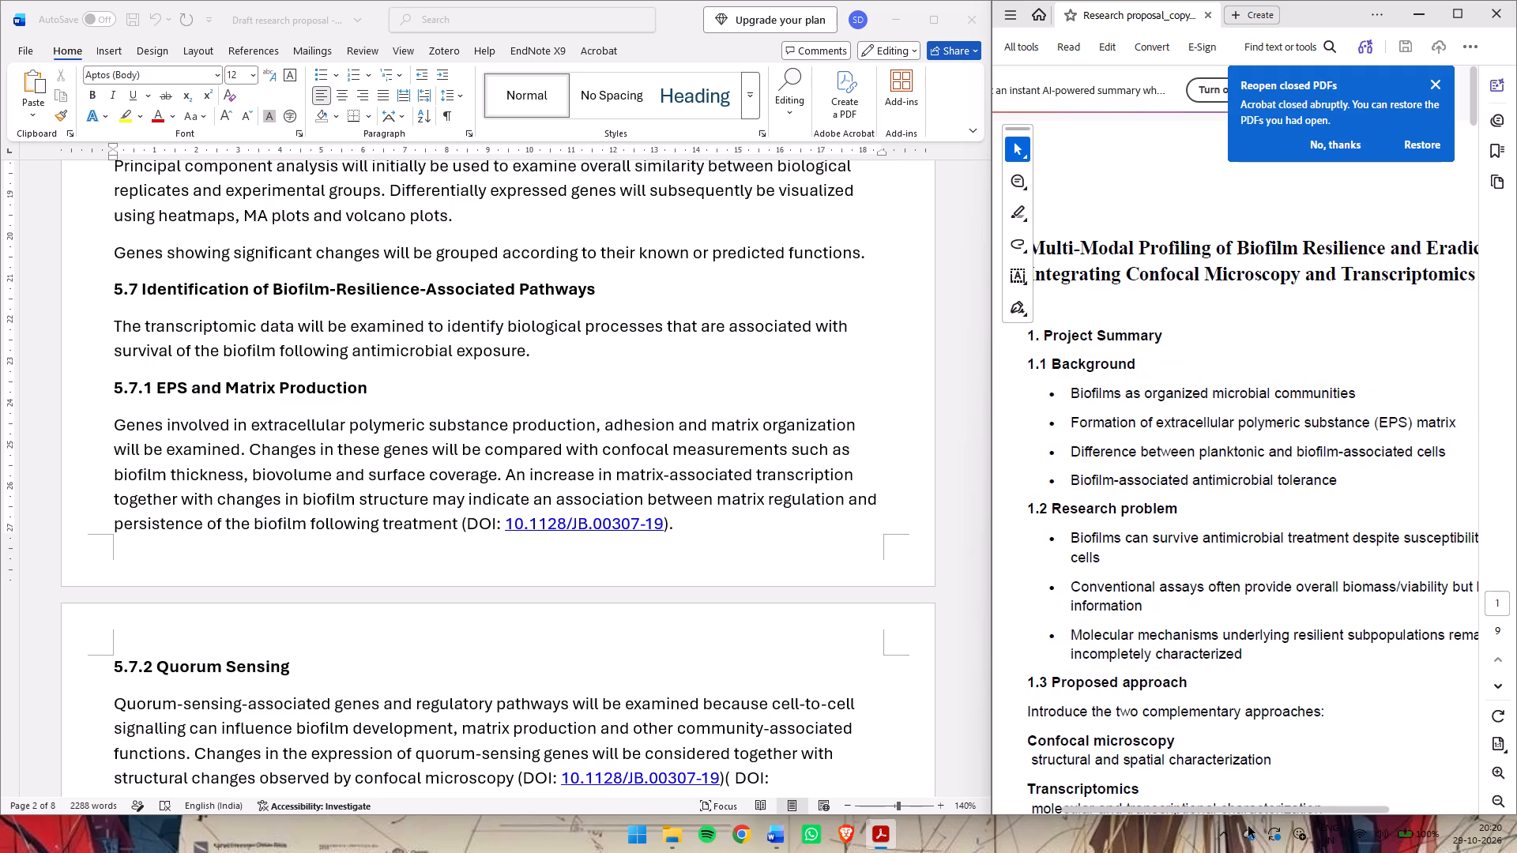
left_click_drag(1248, 826, 1302, 834)
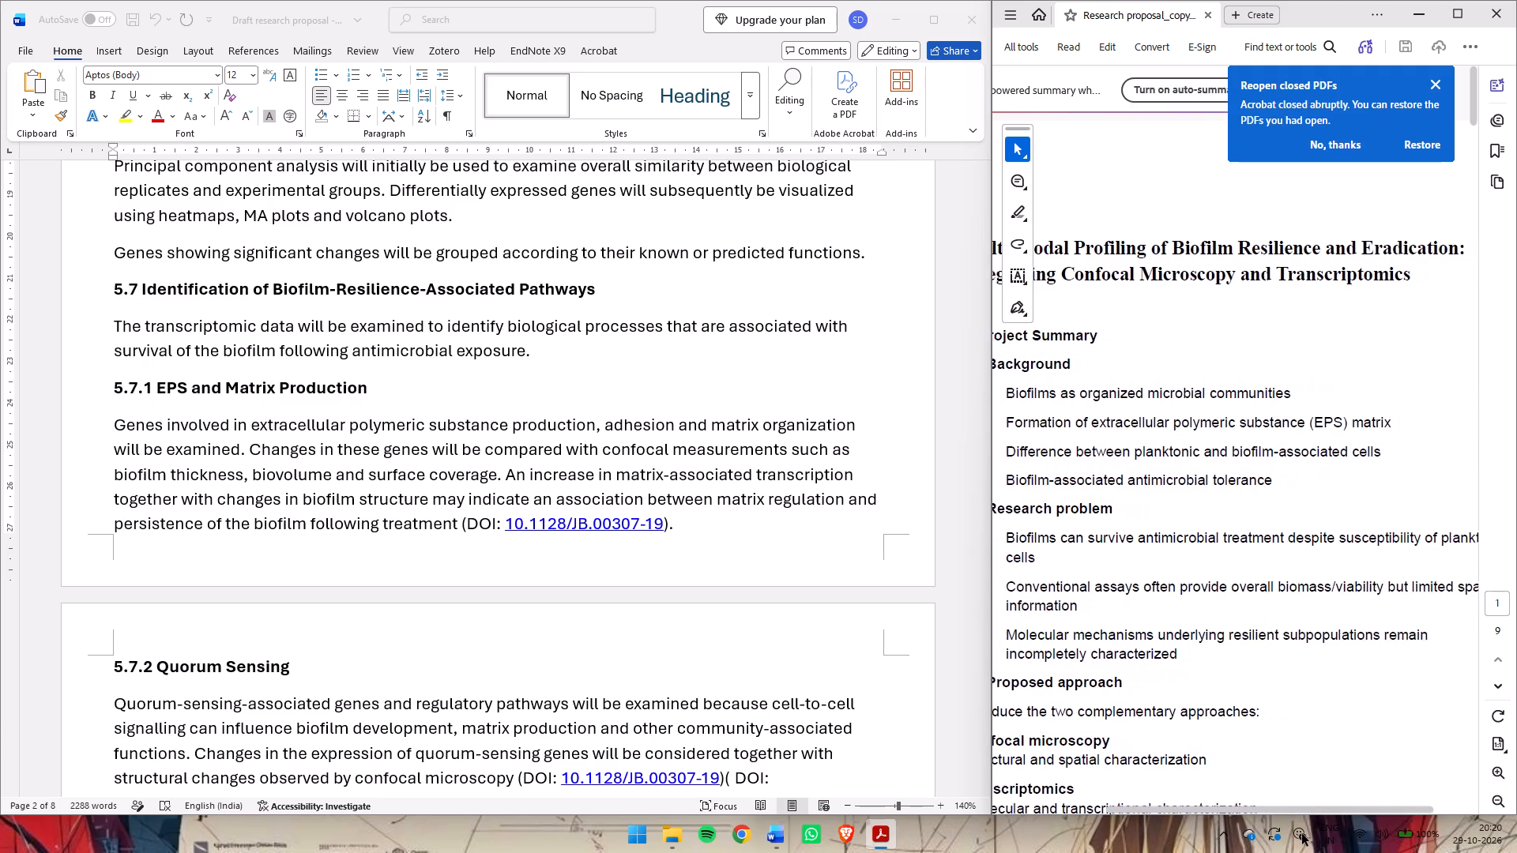
left_click_drag(1302, 834, 1260, 834)
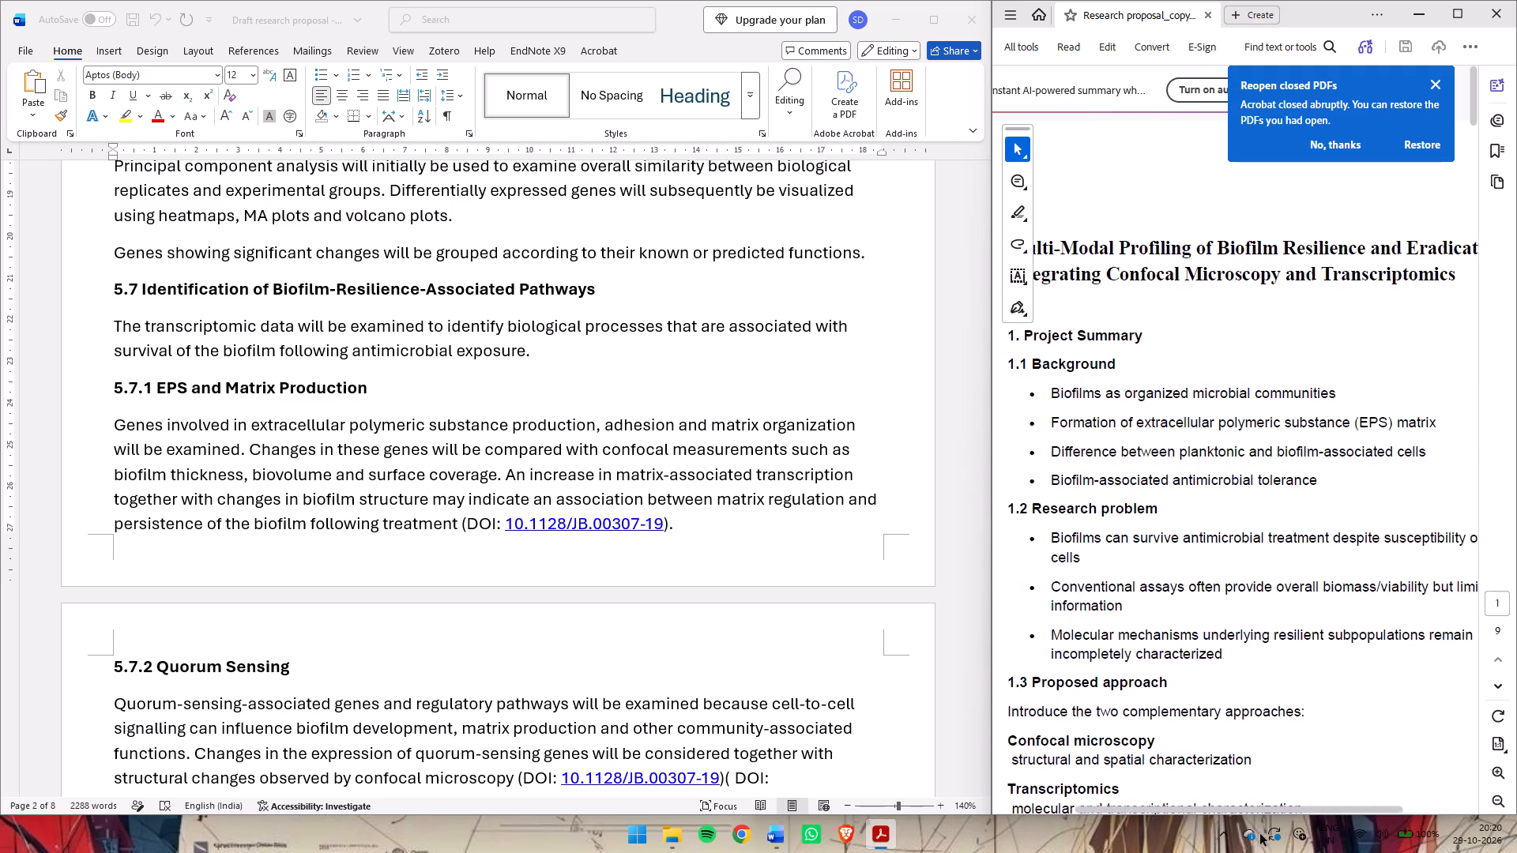
left_click_drag(1260, 834, 1218, 840)
scroll(1256, 641, "down", 5)
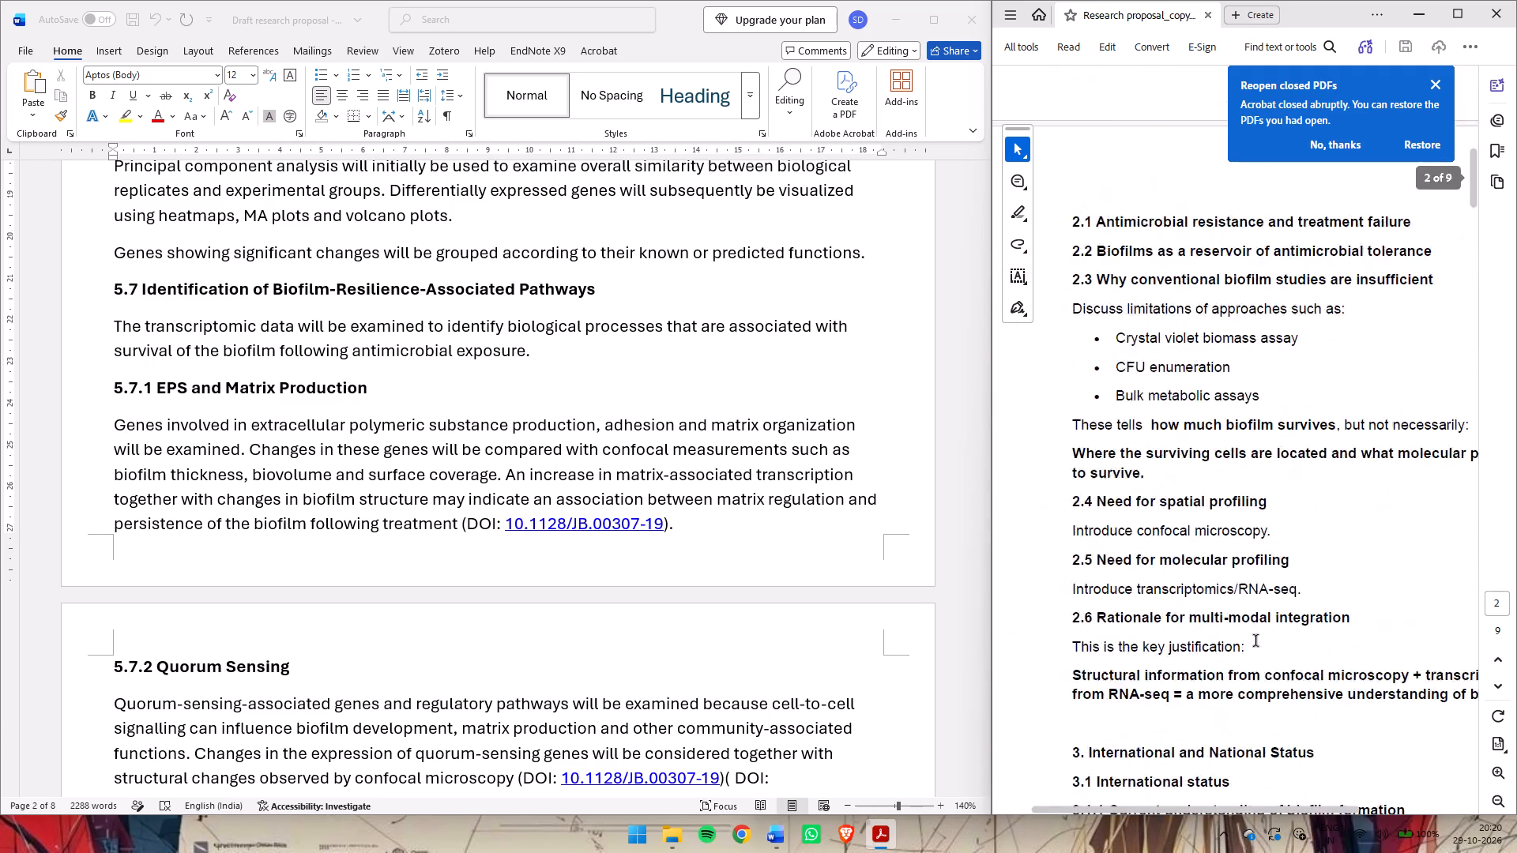
scroll(1258, 640, "down", 14)
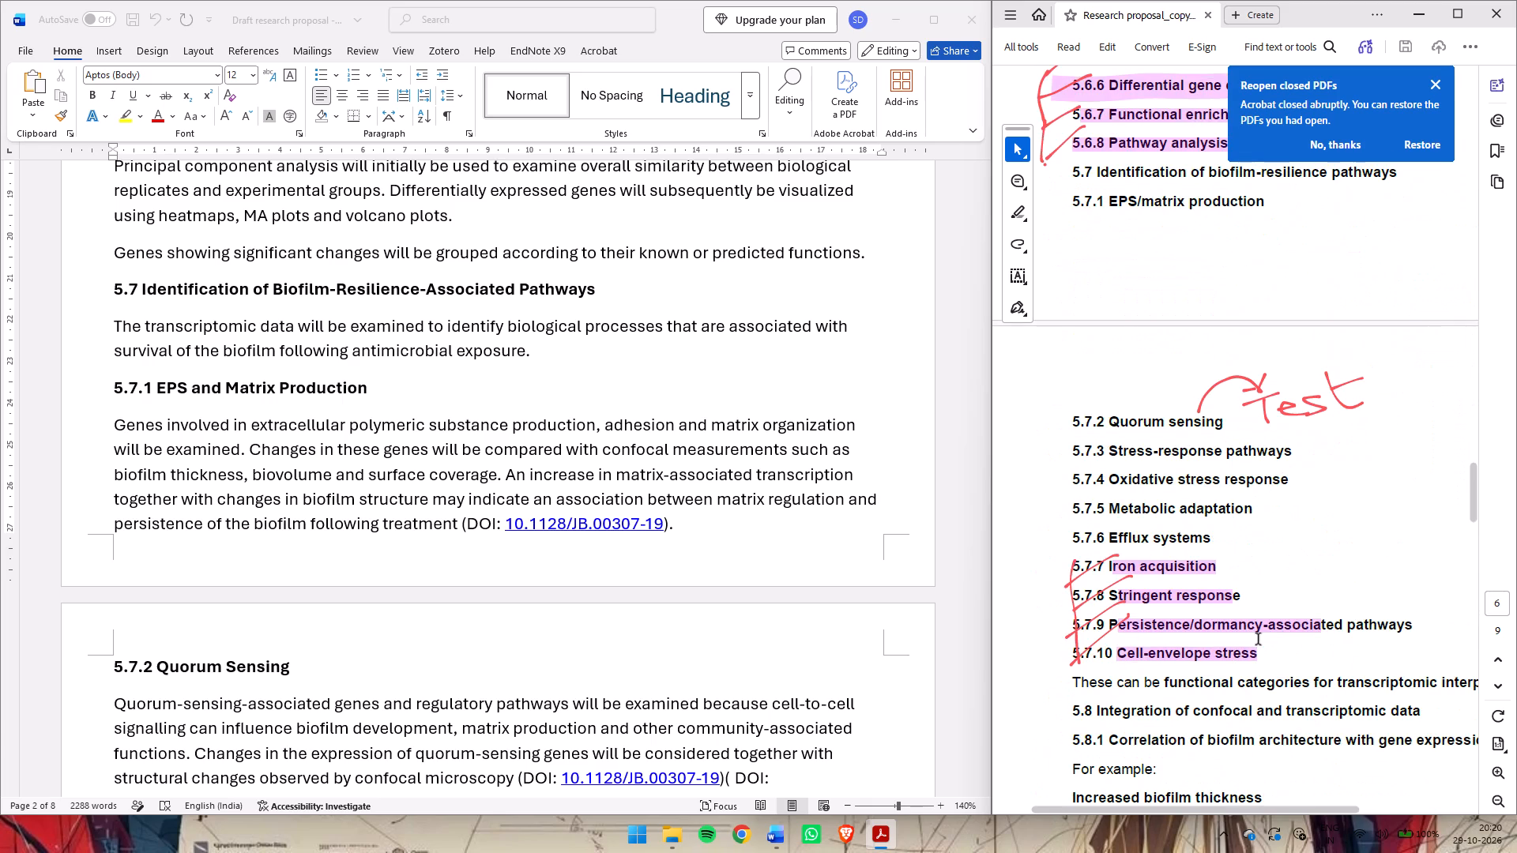
scroll(1259, 640, "up", 1)
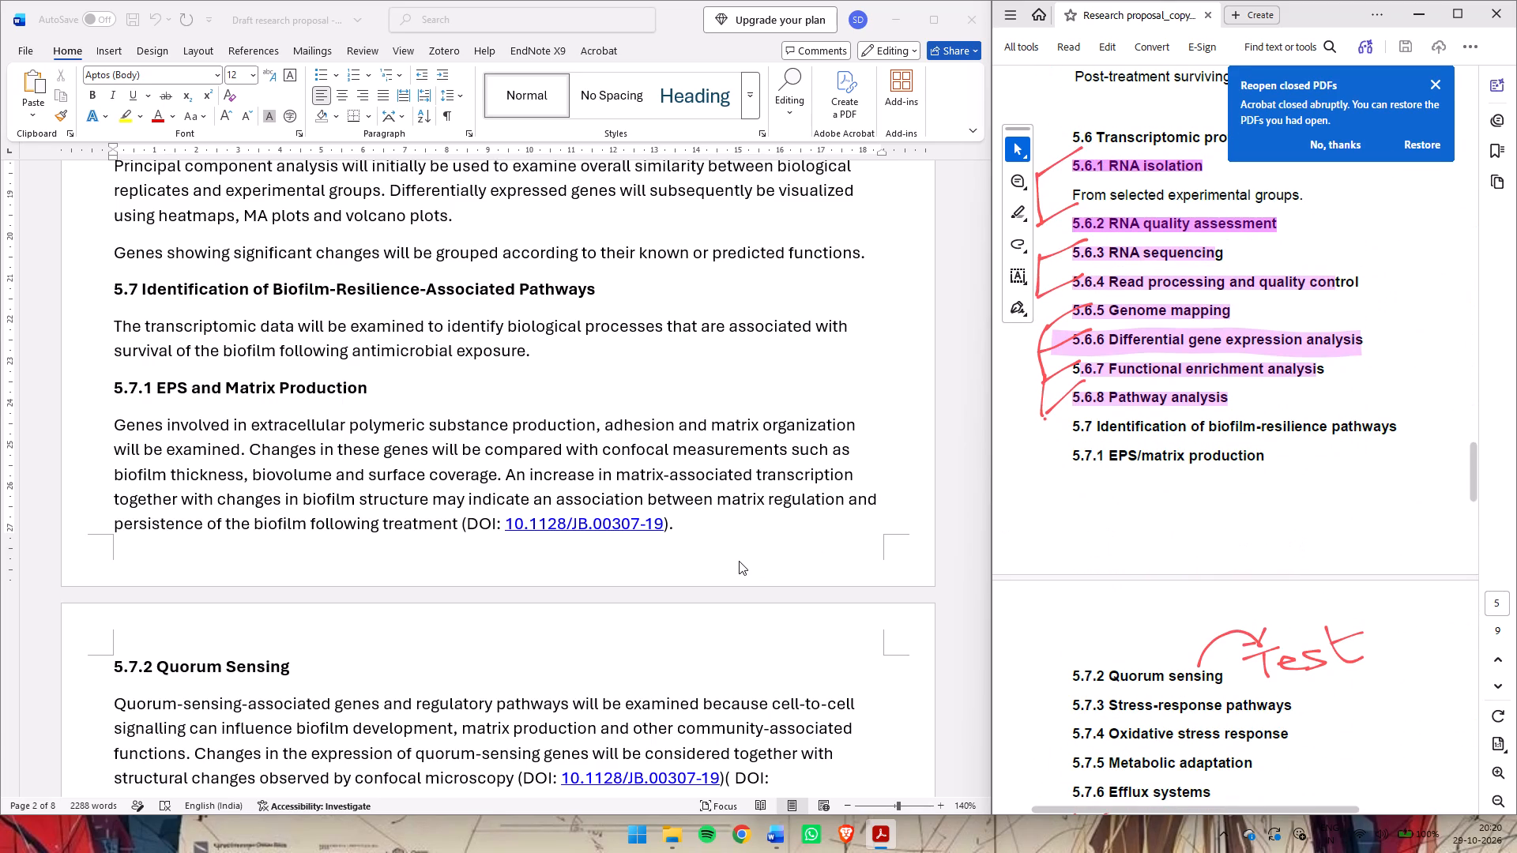
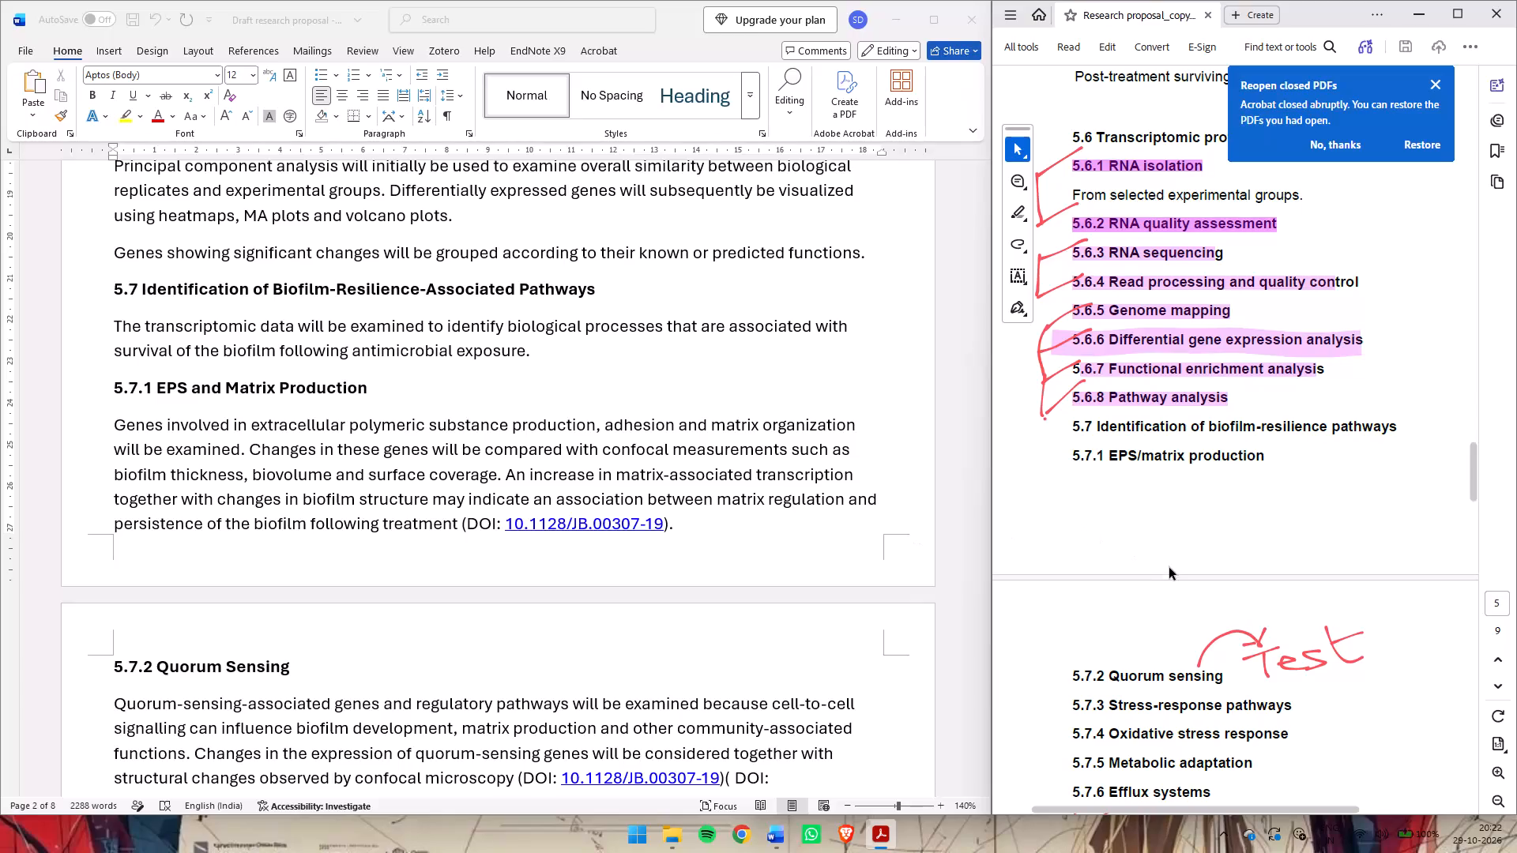
Delete subsections 5.7.3 Stress-Response Pathways and 5.7.4 Oxidative Stress Response from the draft, including their headings and paragraphs.
scroll(1169, 568, "down", 1)
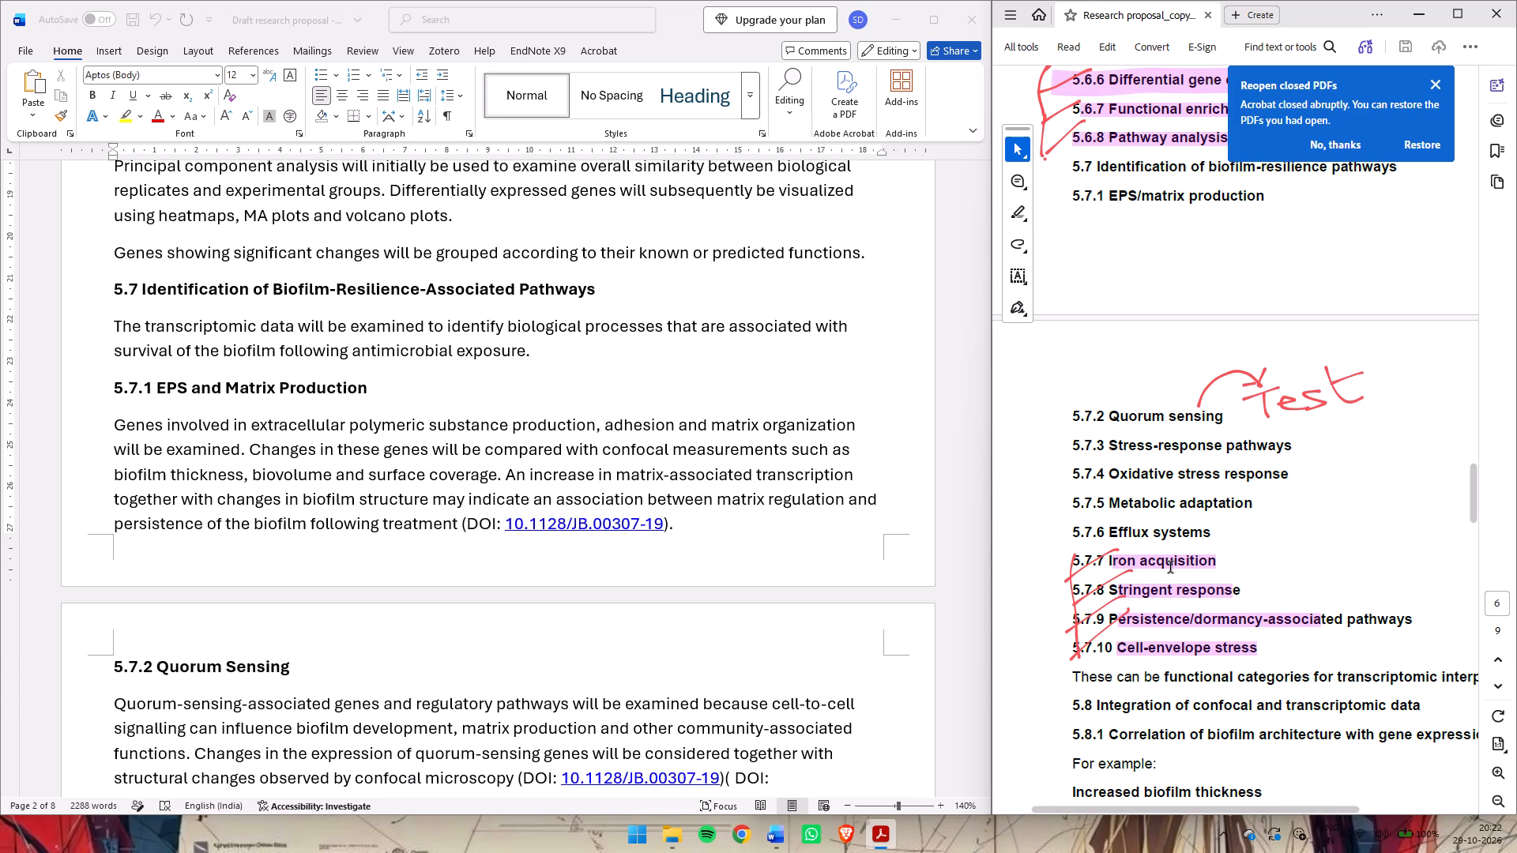
scroll(559, 508, "down", 2)
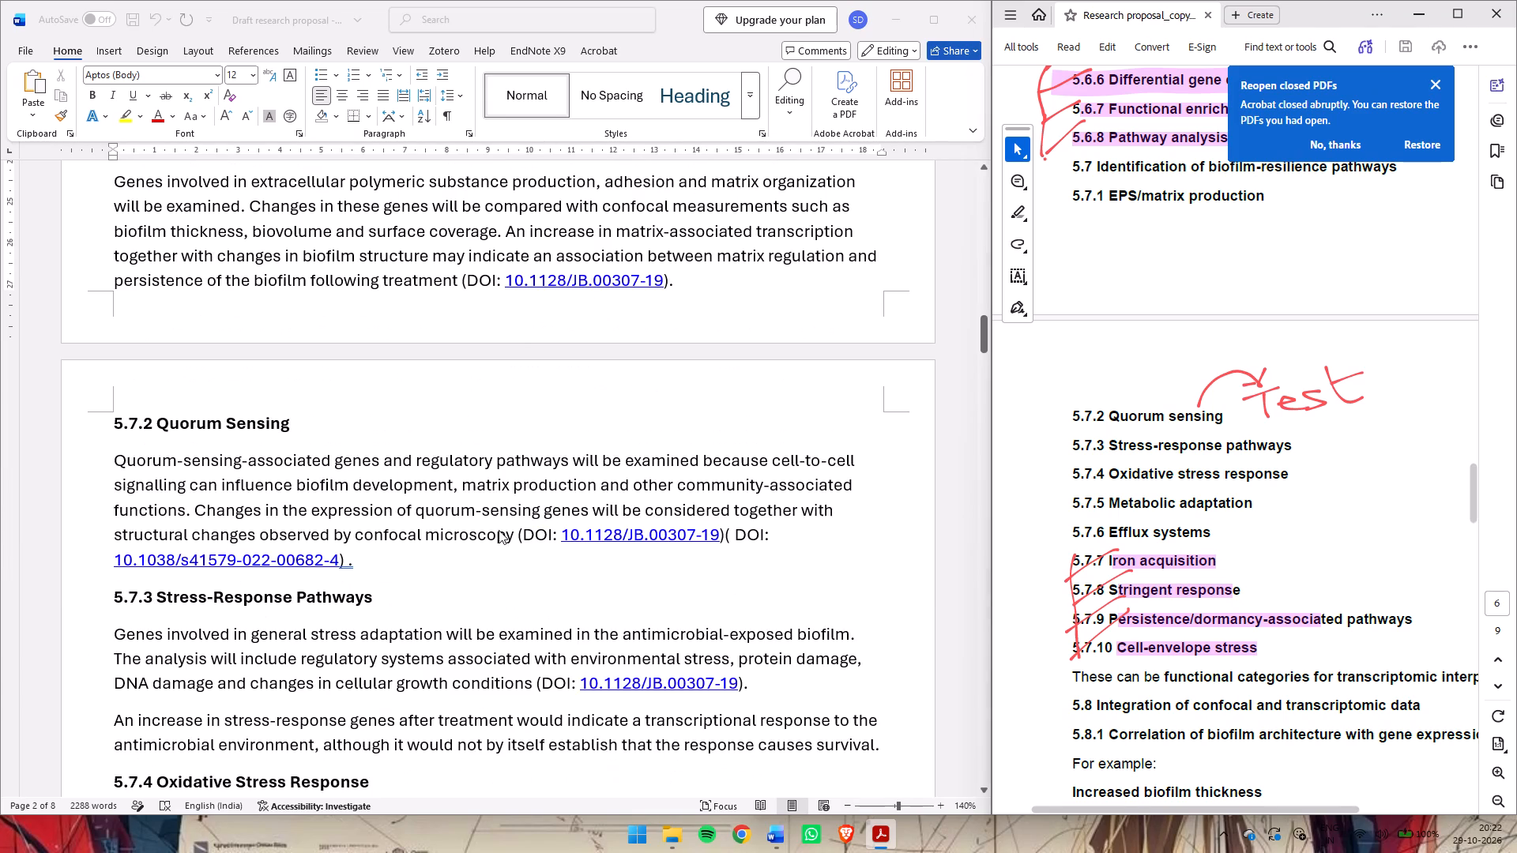
scroll(469, 542, "down", 1)
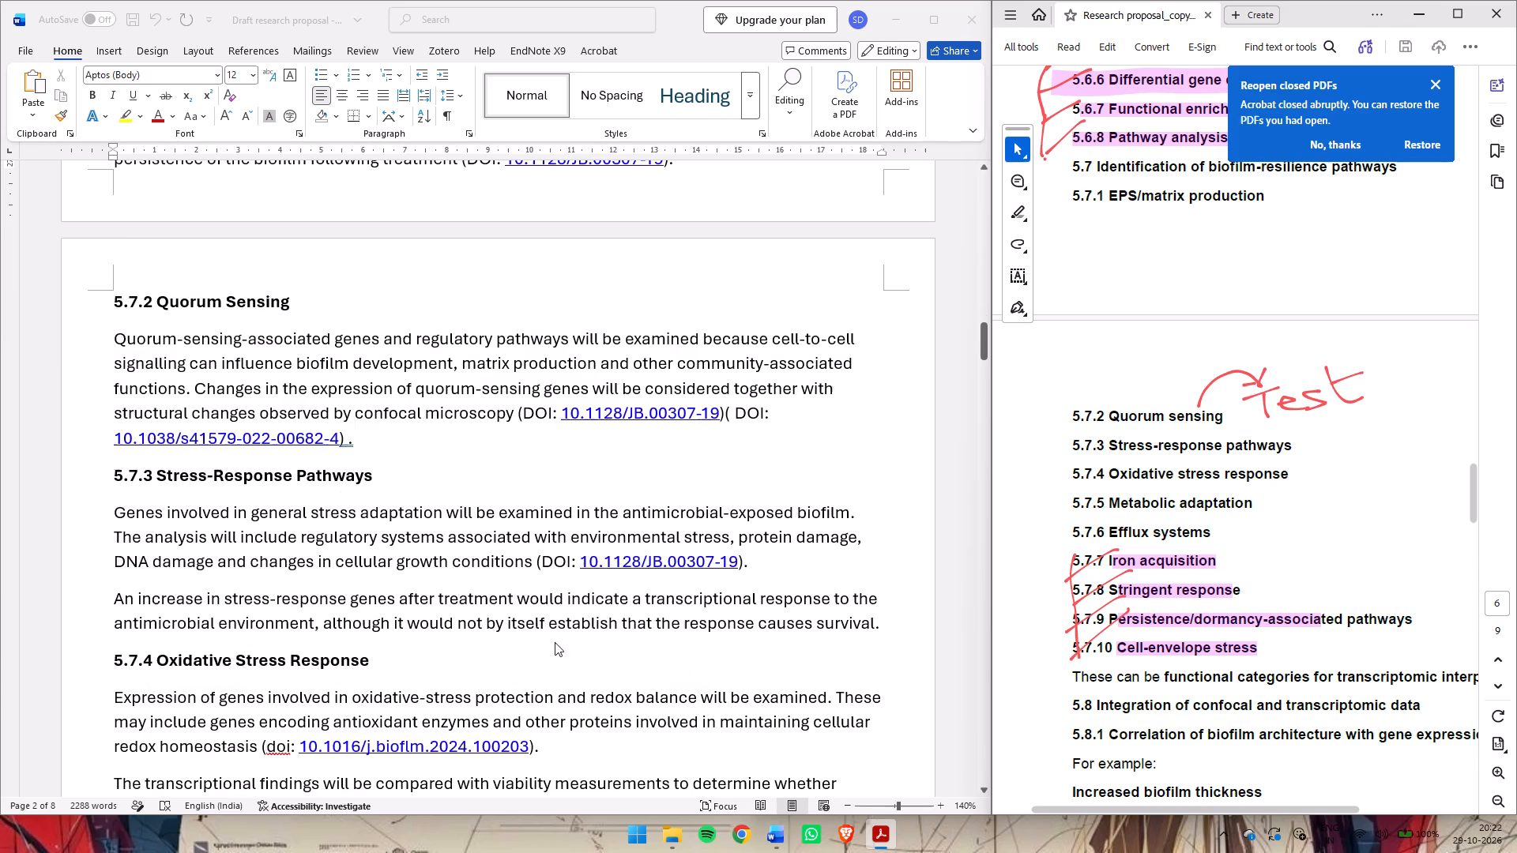
scroll(509, 619, "down", 2)
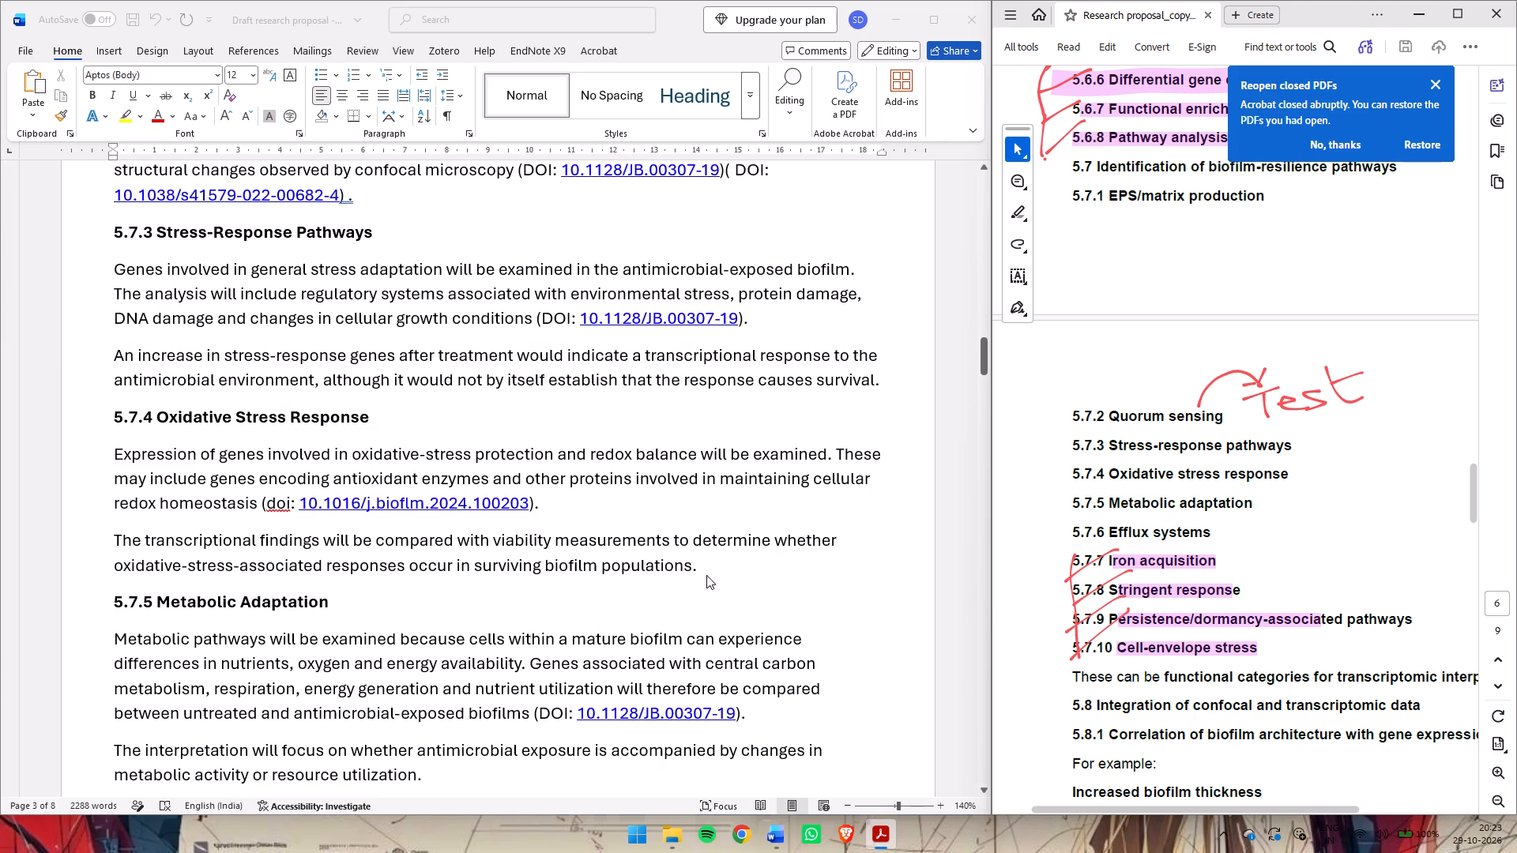
left_click(707, 575)
left_click_drag(703, 571, 5, 225)
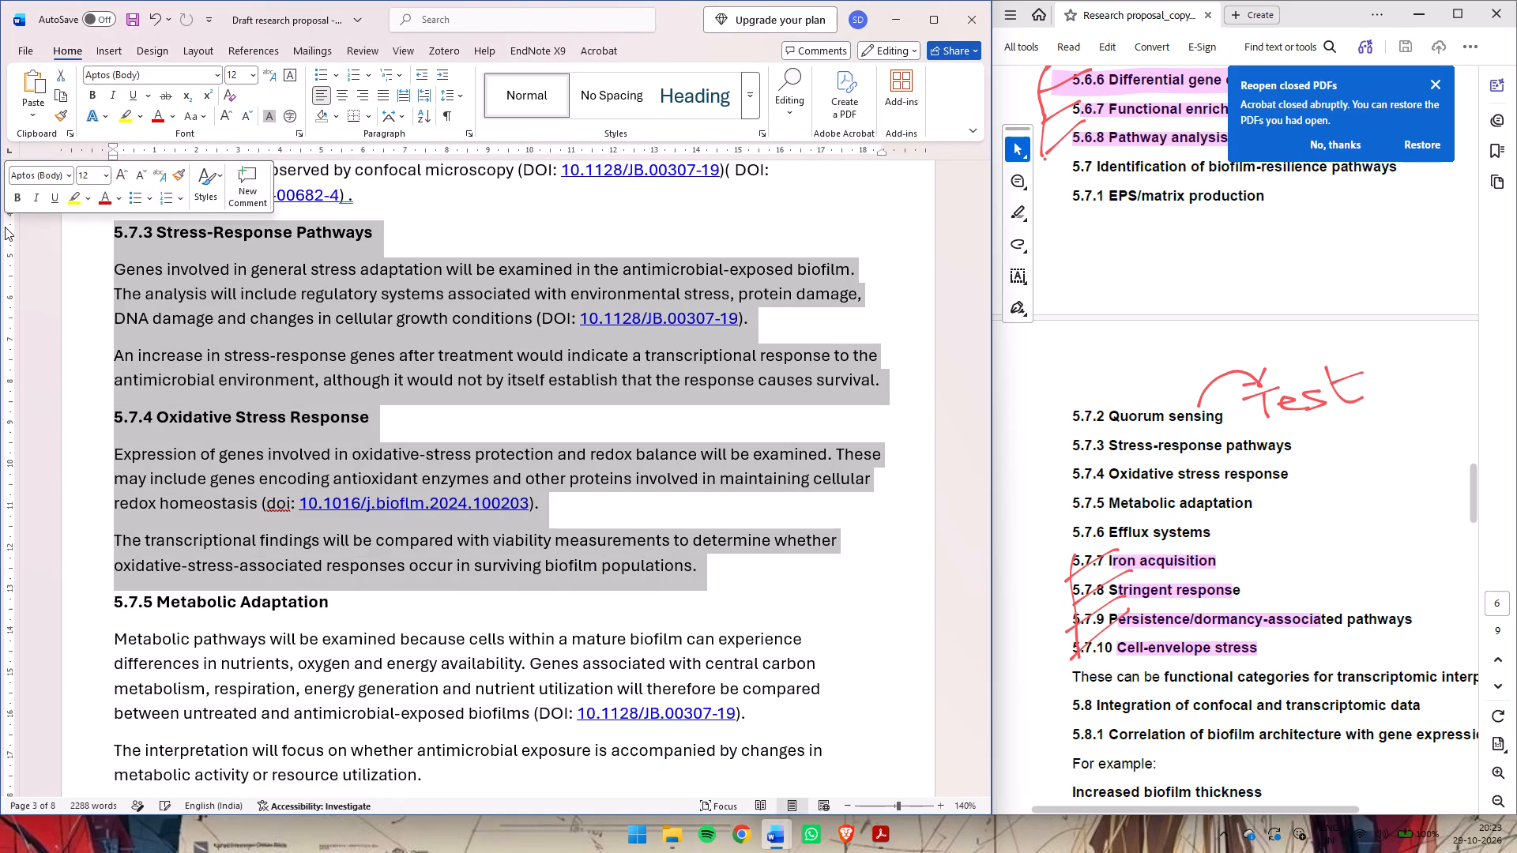
key("BackSpace")
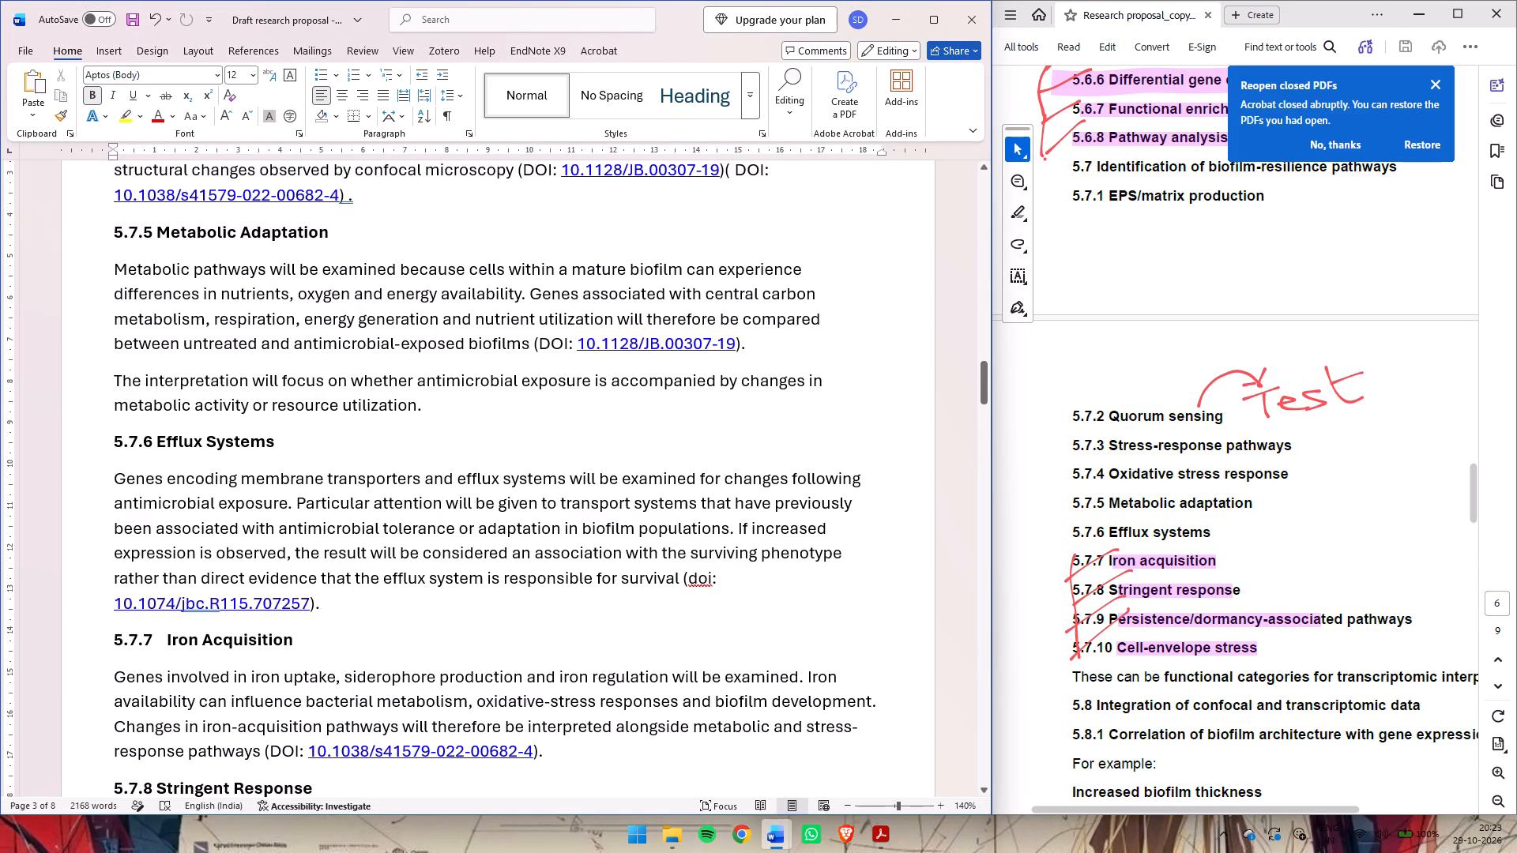
Delete subsection 5.7.7 Iron Acquisition from the draft, including its heading and paragraph.
left_click_drag(592, 749, 570, 756)
left_click_drag(570, 756, 85, 653)
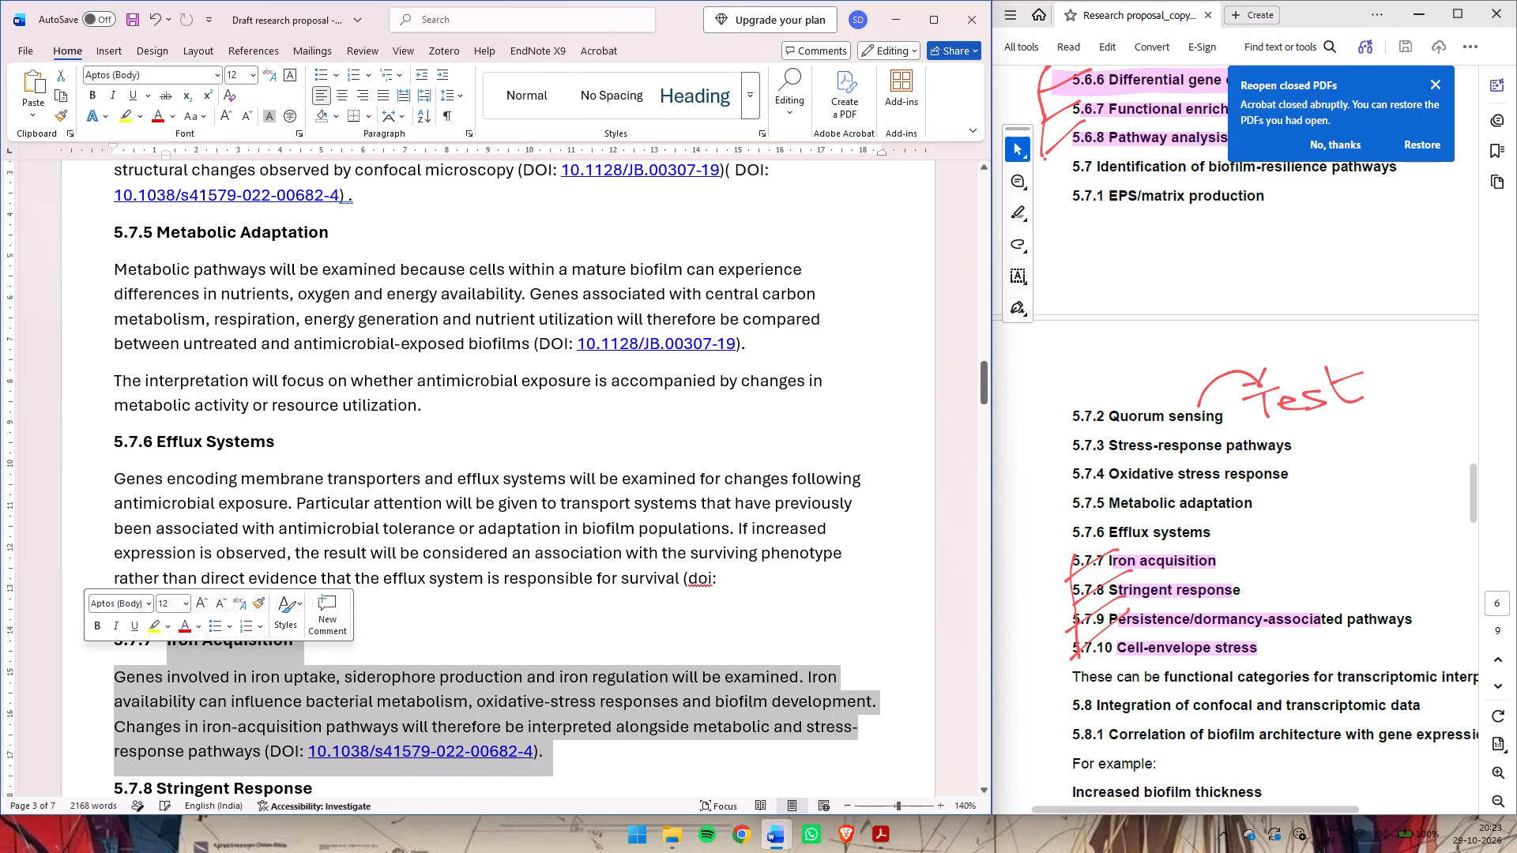
key("BackSpace")
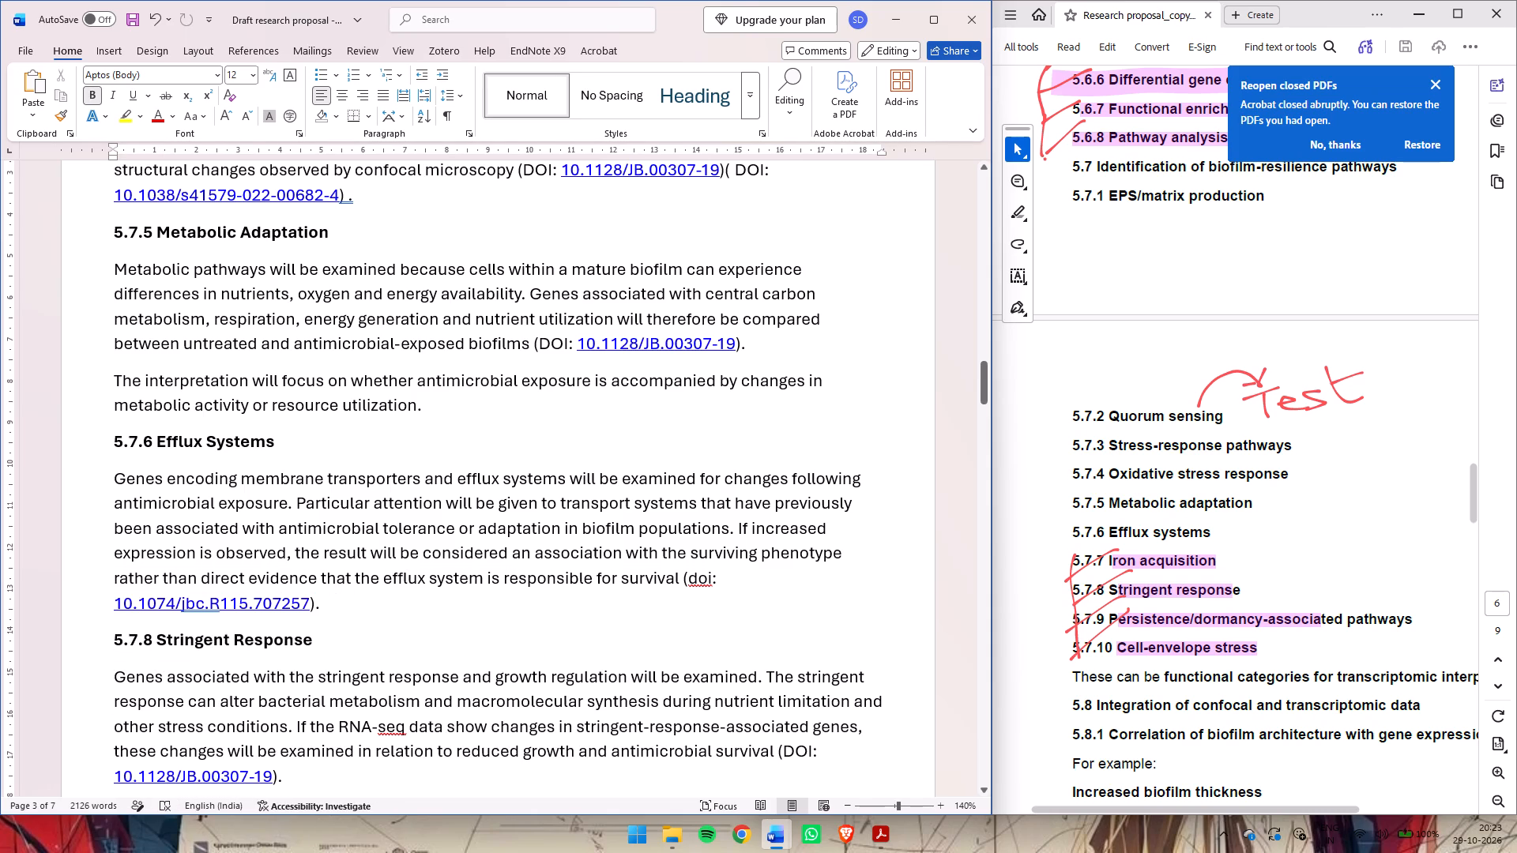
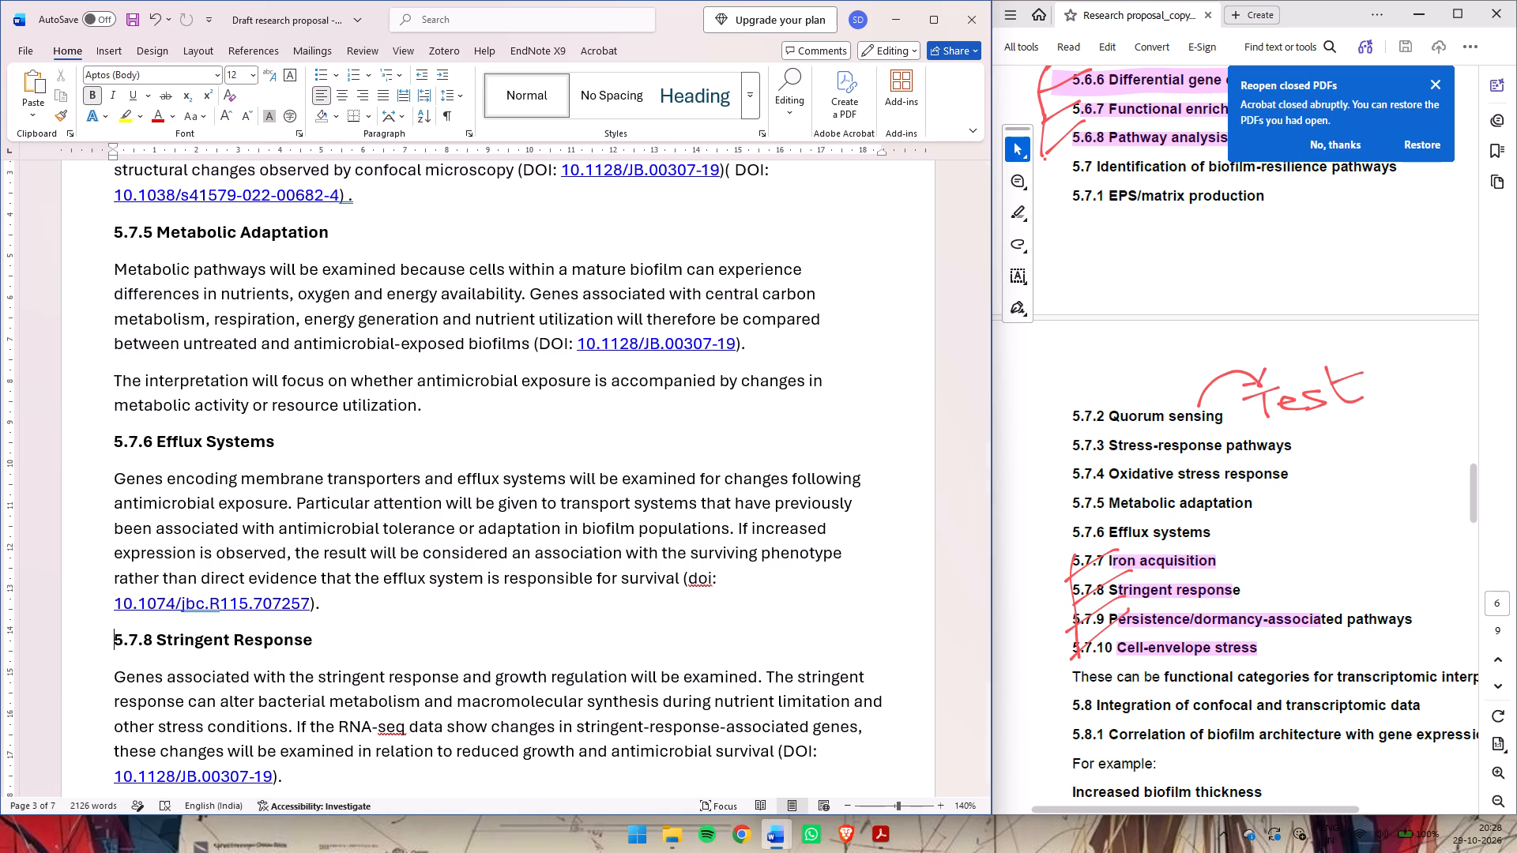
Delete subsection 5.7.5 Metabolic Adaptation from the draft, including its heading and both paragraphs.
left_click_drag(470, 416, 111, 235)
key("BackSpace")
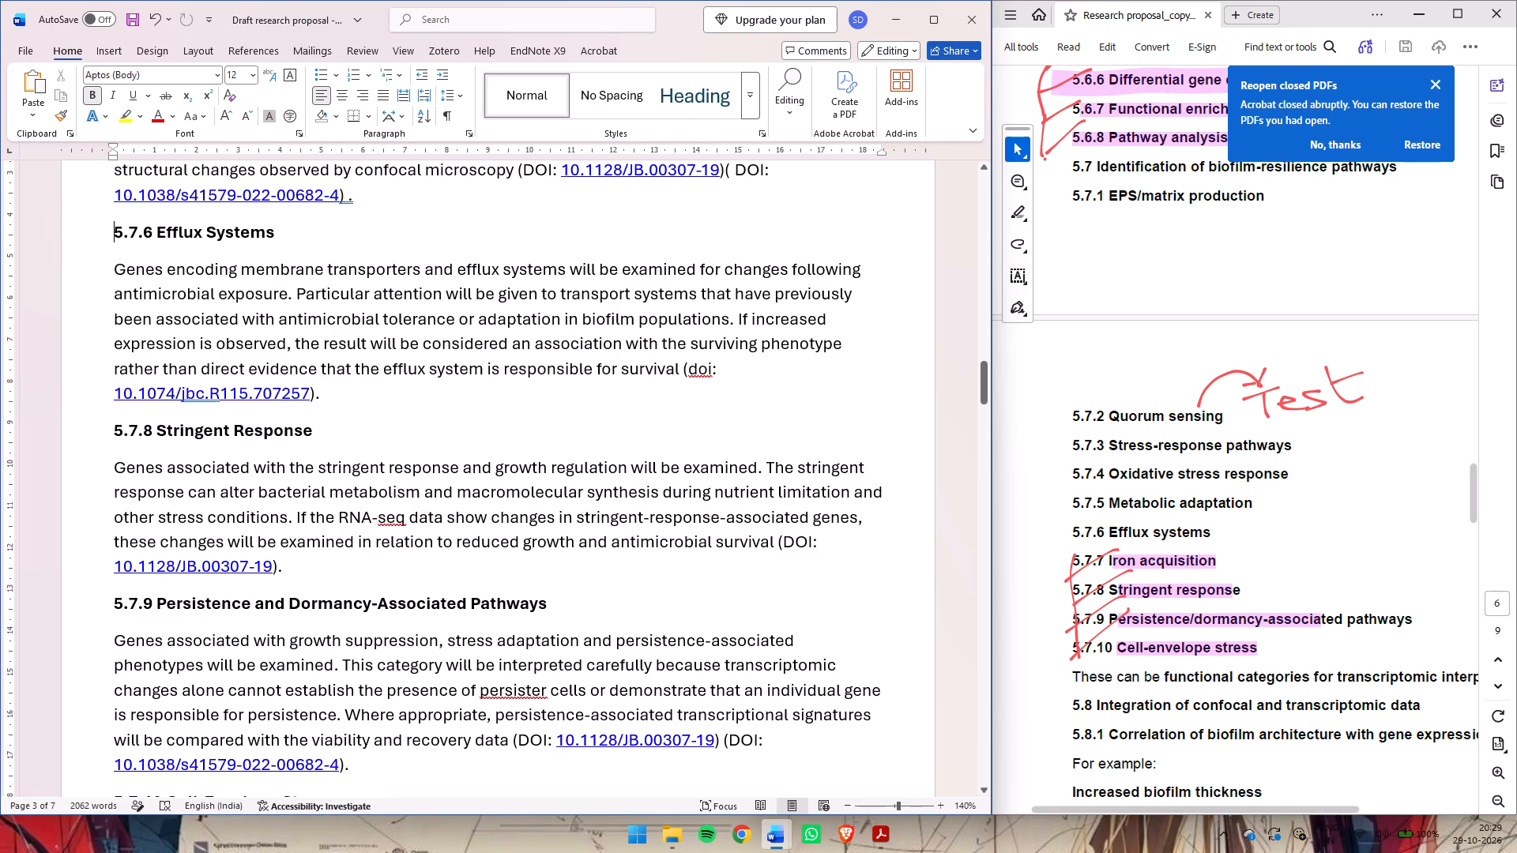
Delete subsection 5.7.10 Cell-Envelope Stress, including its heading, paragraph and the leftover blank line before section 5.8.
scroll(386, 389, "down", 2)
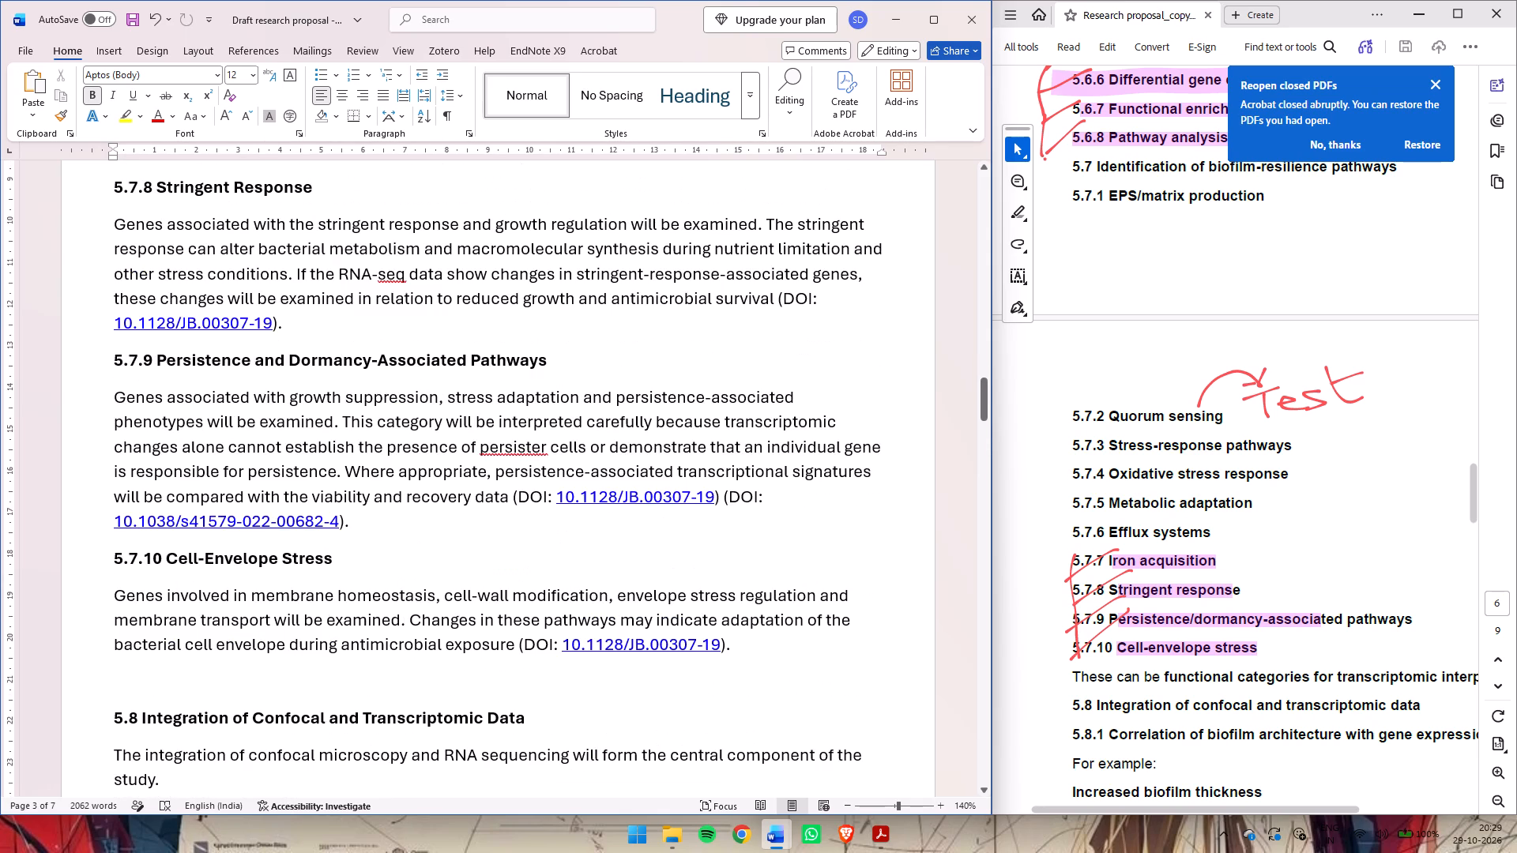
left_click_drag(754, 661, 649, 636)
left_click_drag(649, 636, 107, 556)
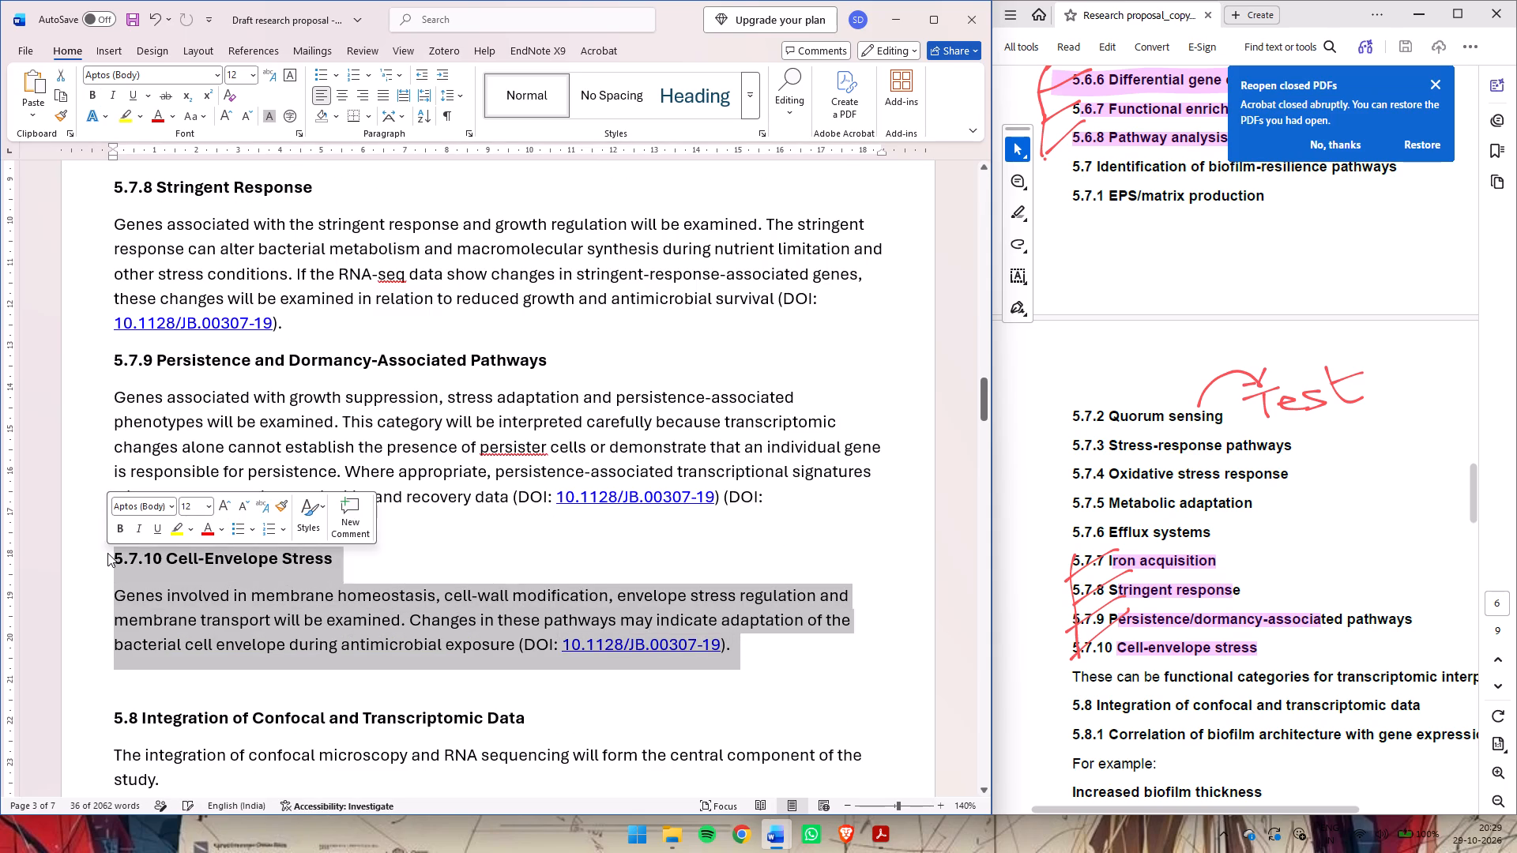
key("BackSpace")
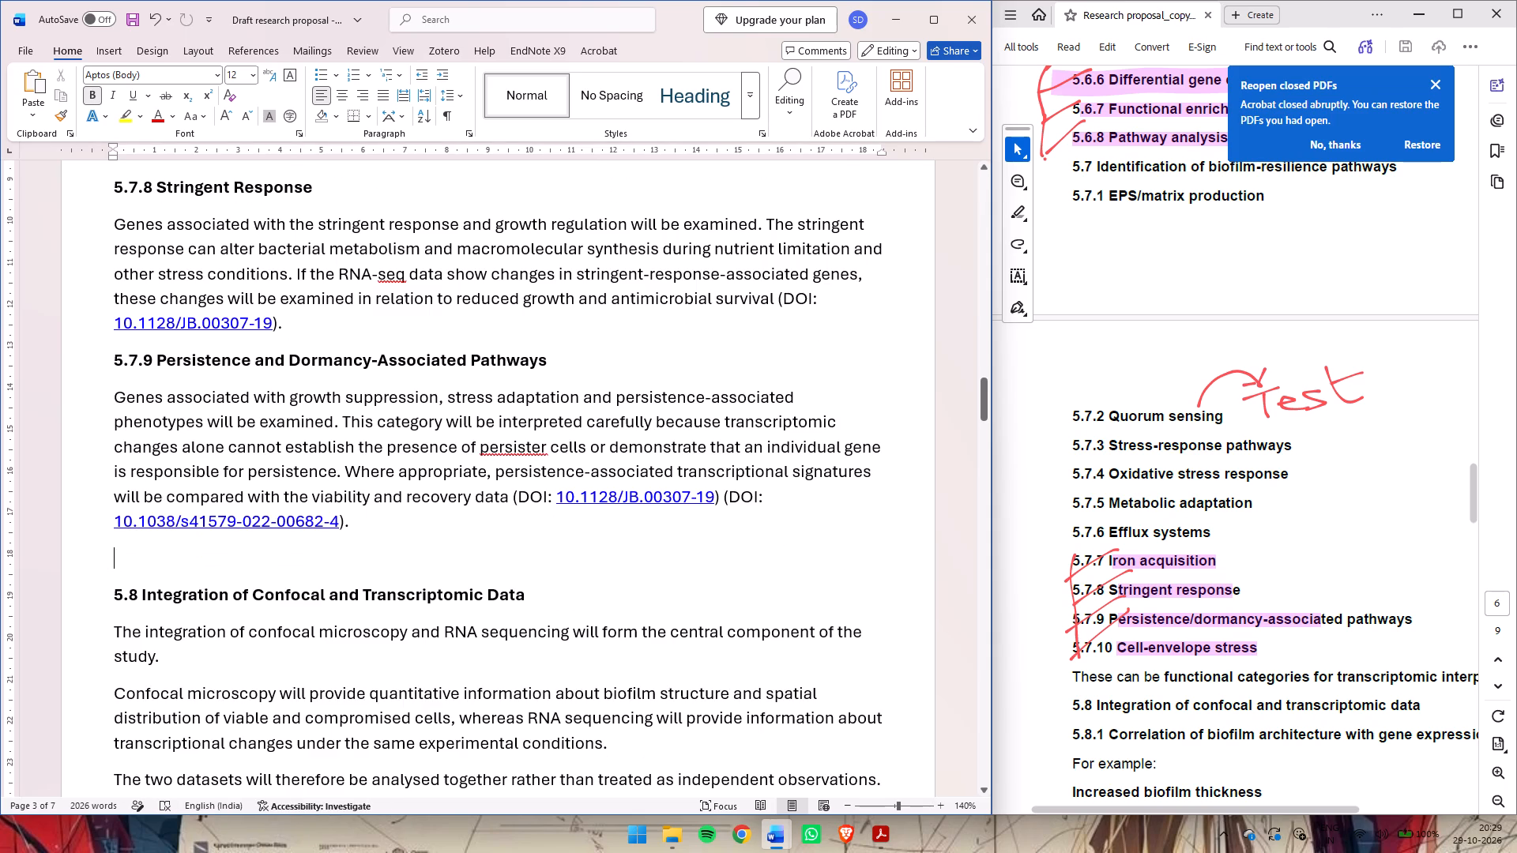
key("BackSpace")
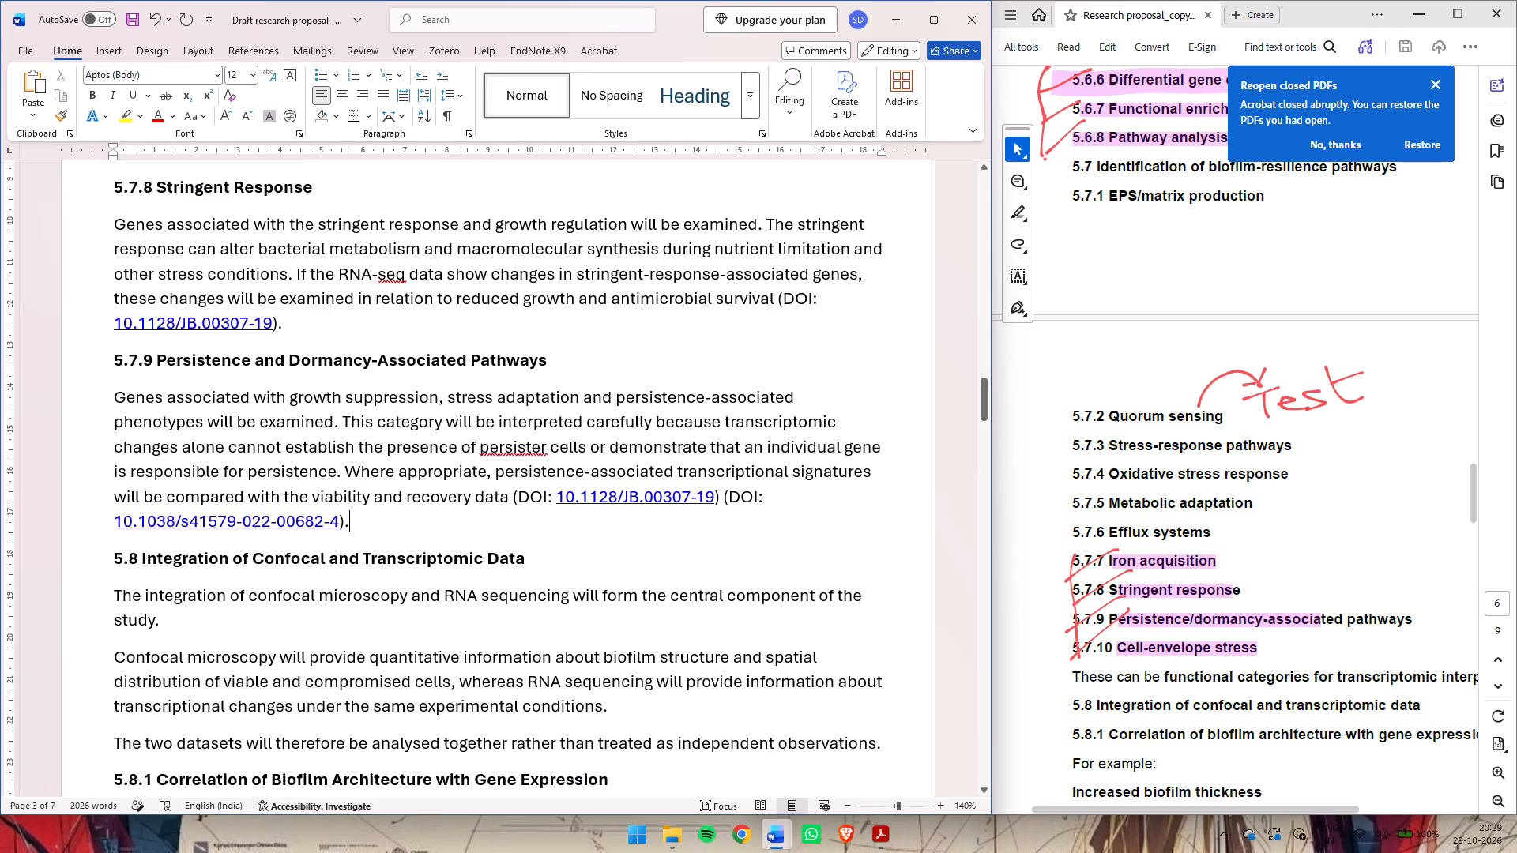
Delete subsection 5.7.8 Stringent Response from the draft, including its heading and paragraph.
left_click_drag(302, 329, 299, 329)
left_click_drag(299, 329, 88, 199)
key("BackSpace")
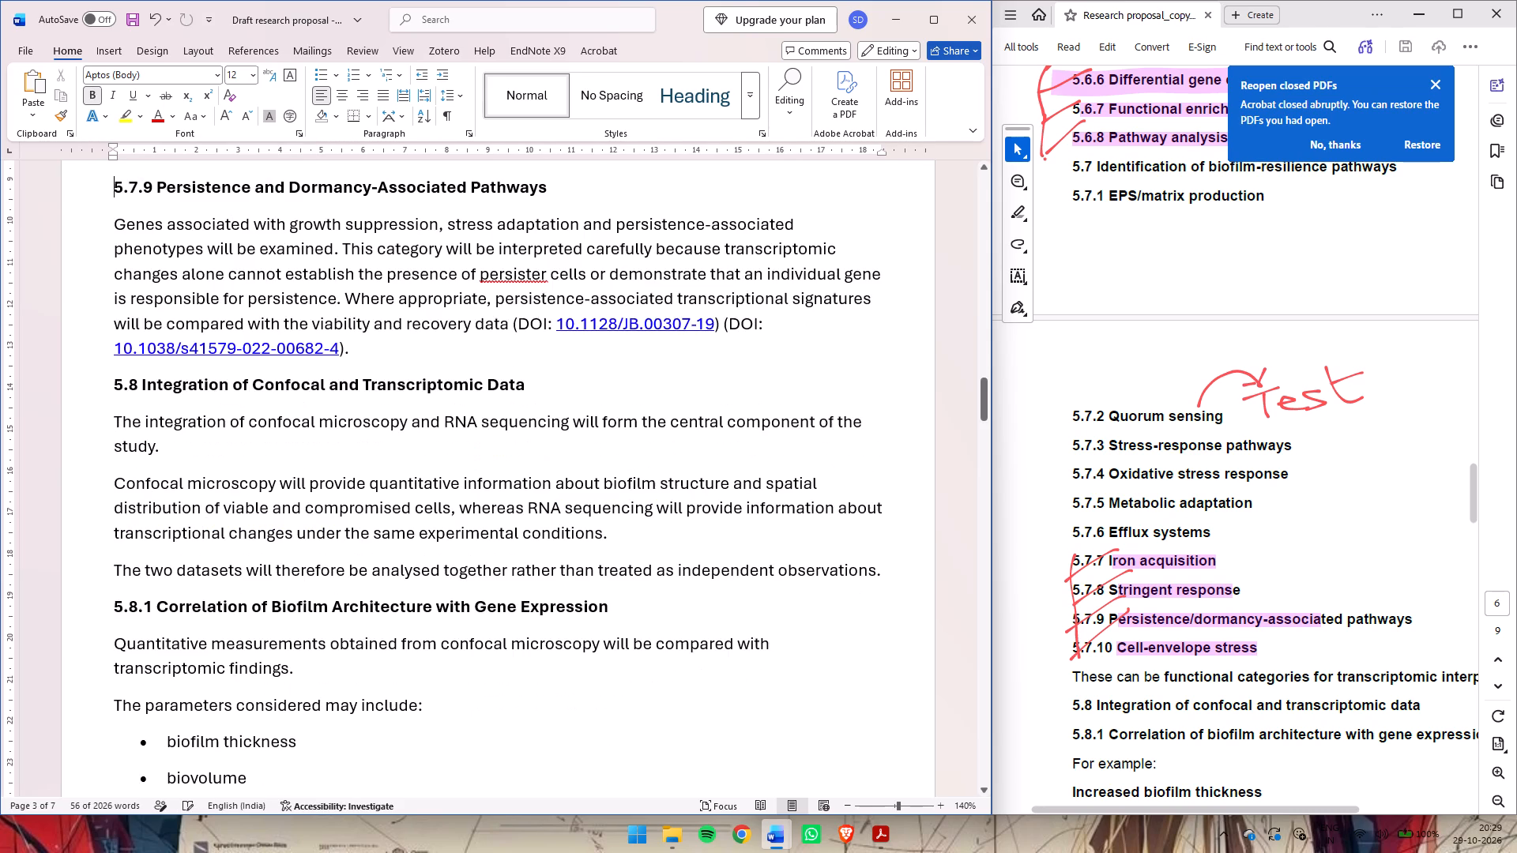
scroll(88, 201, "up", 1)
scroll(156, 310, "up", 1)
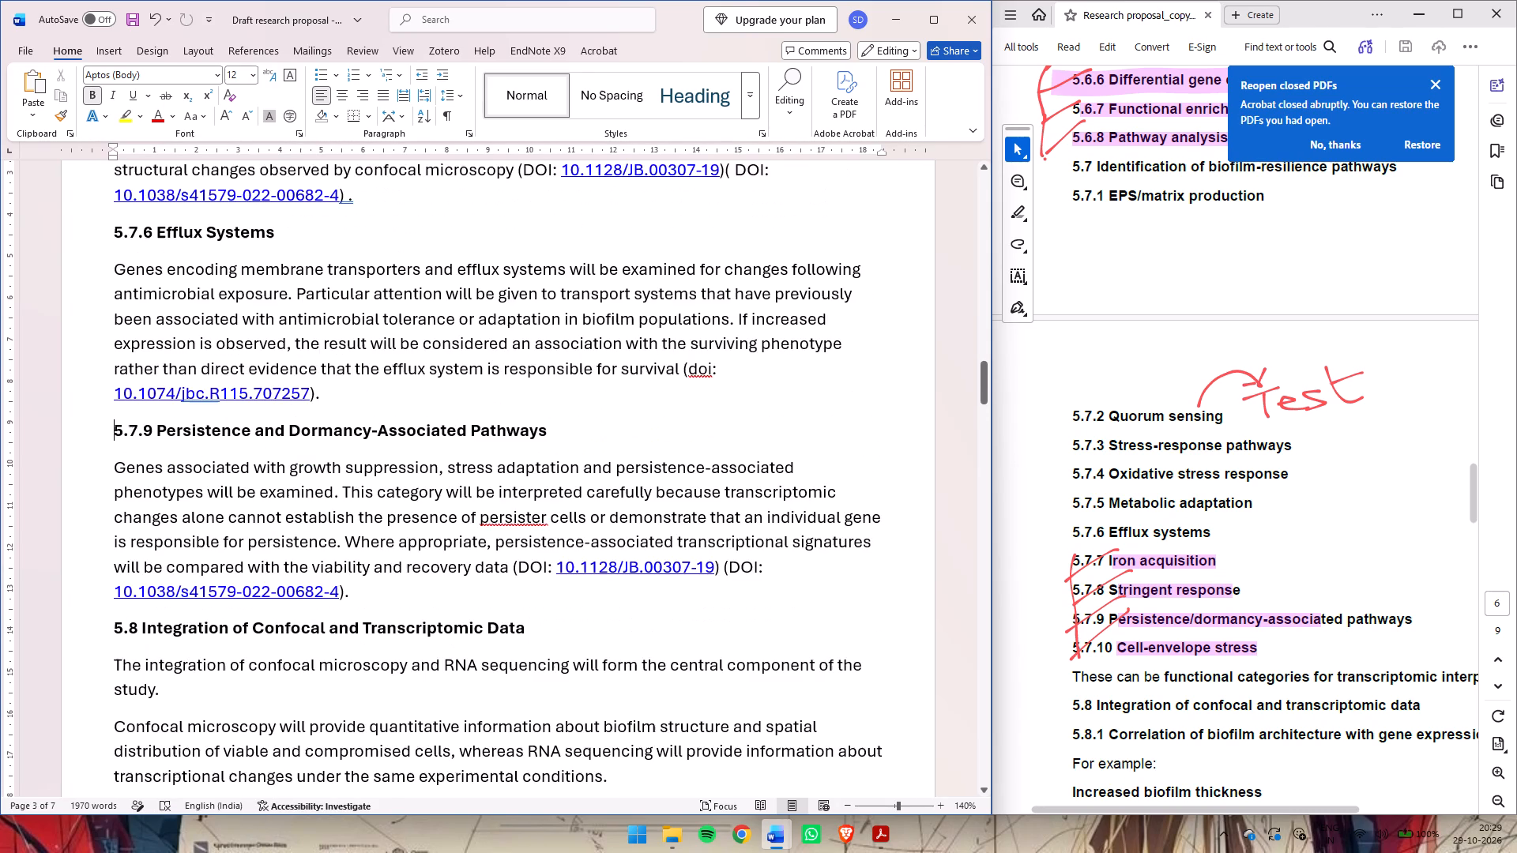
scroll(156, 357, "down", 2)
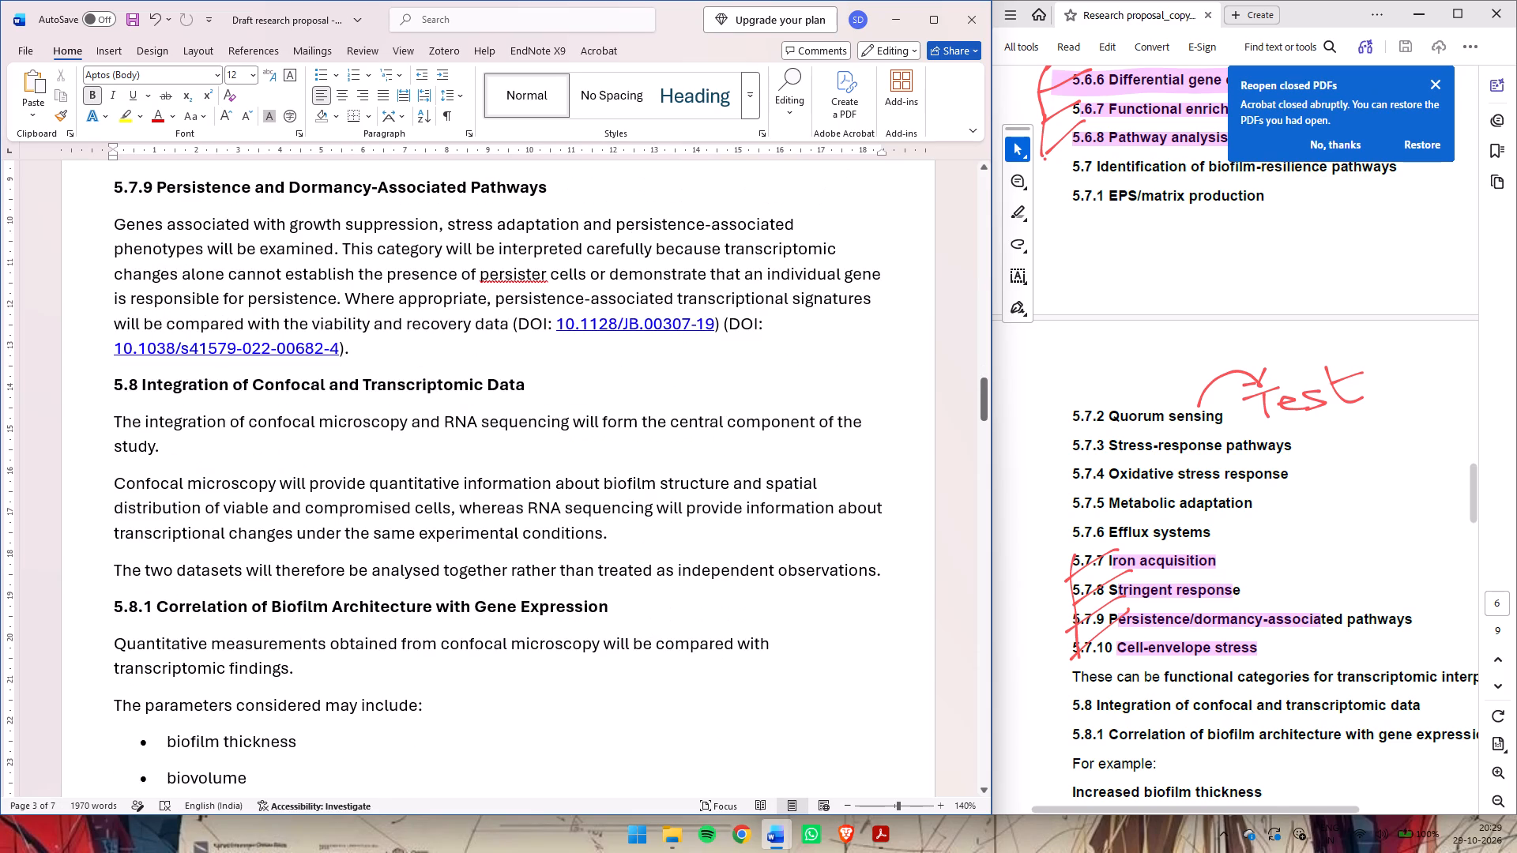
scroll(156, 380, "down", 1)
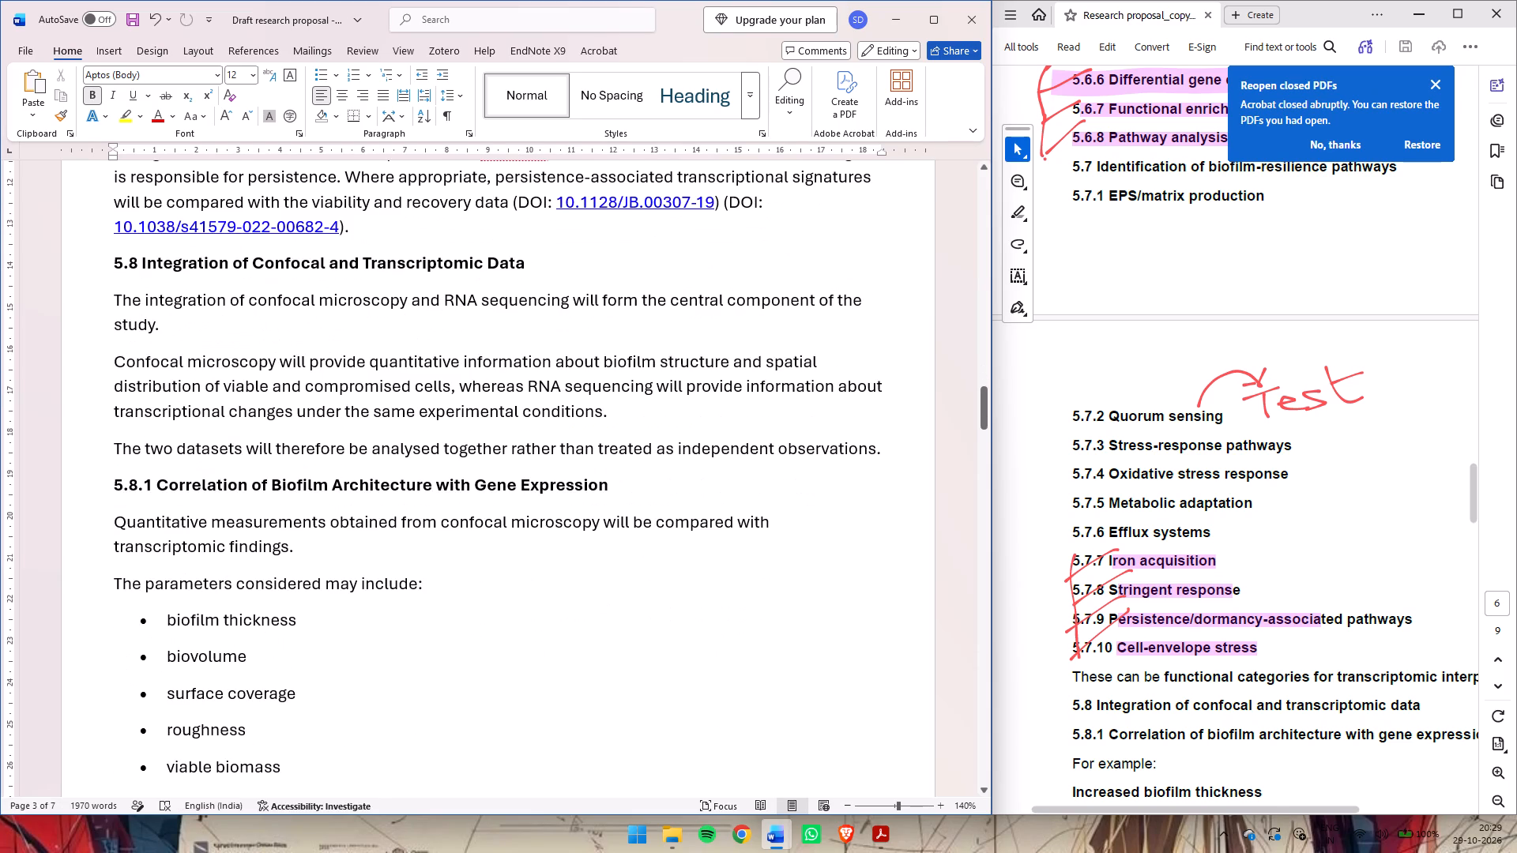
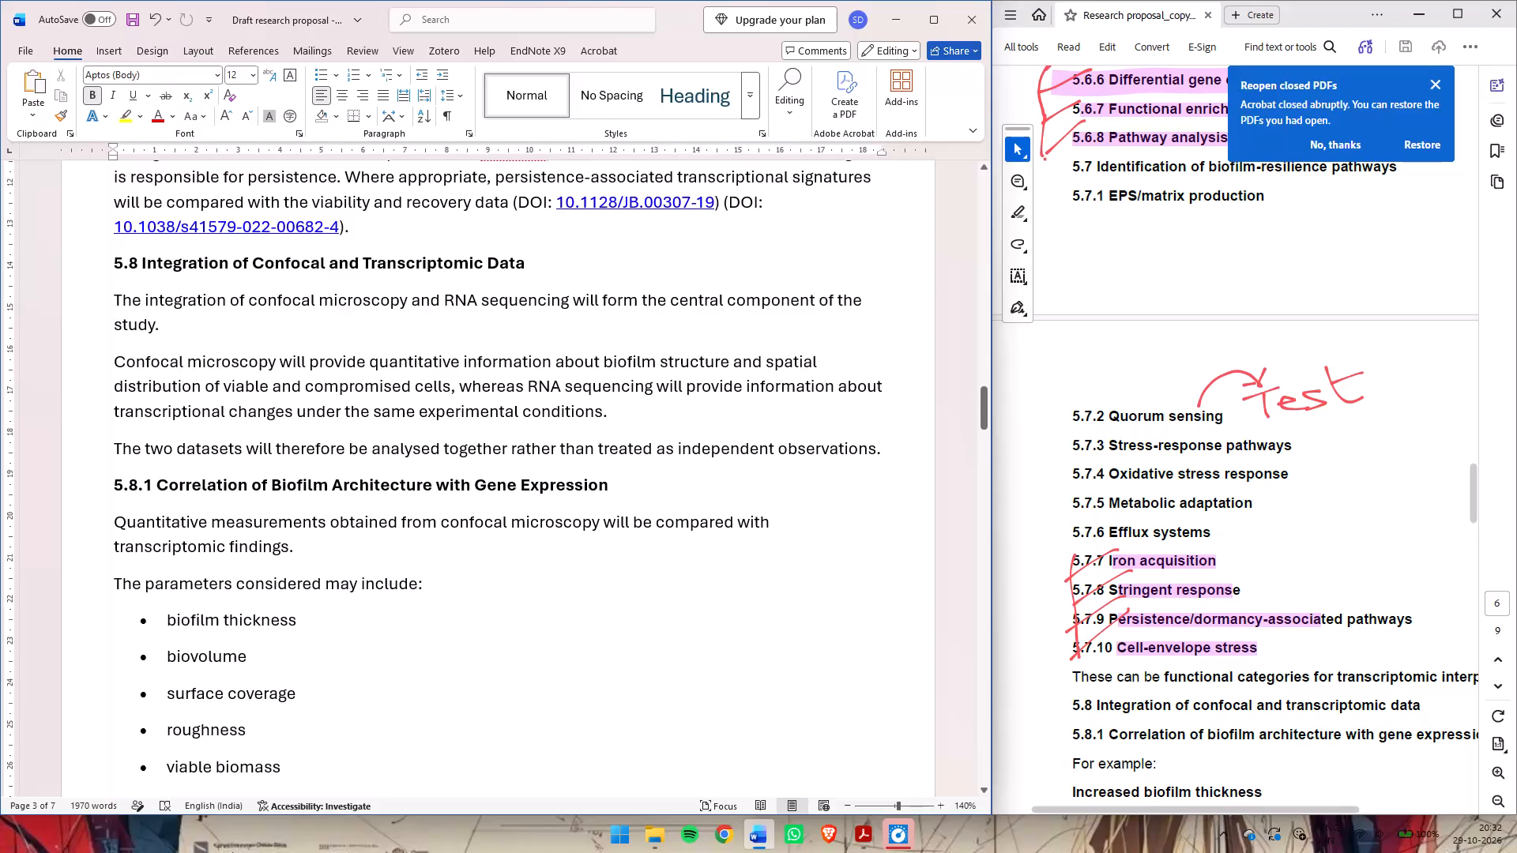
Check the analog connector's retasking options in Realtek Audio Console, keeping Headset, and close the console.
left_click(890, 831)
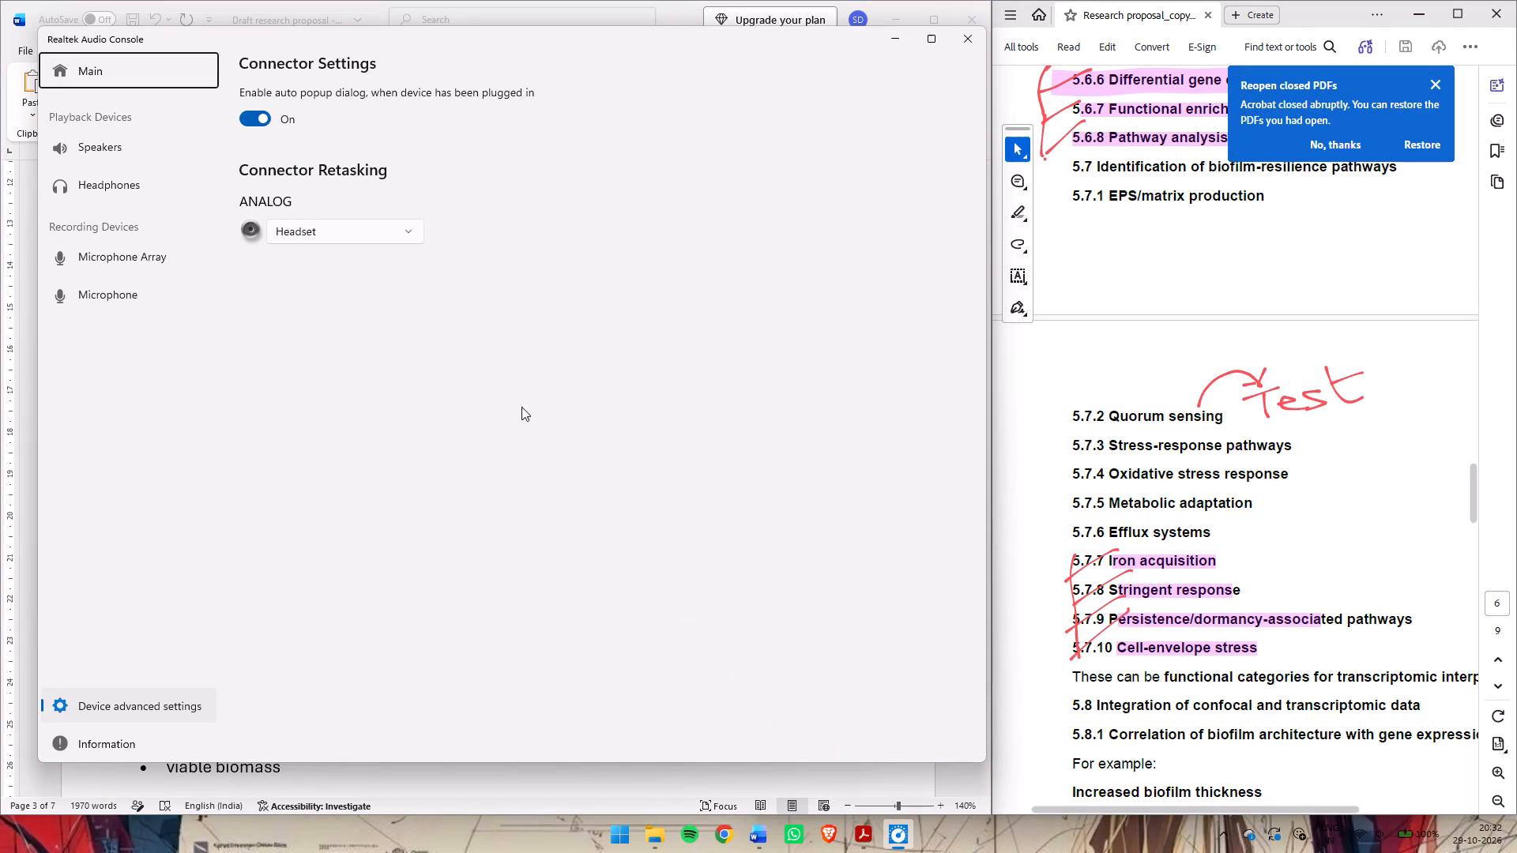
left_click(415, 239)
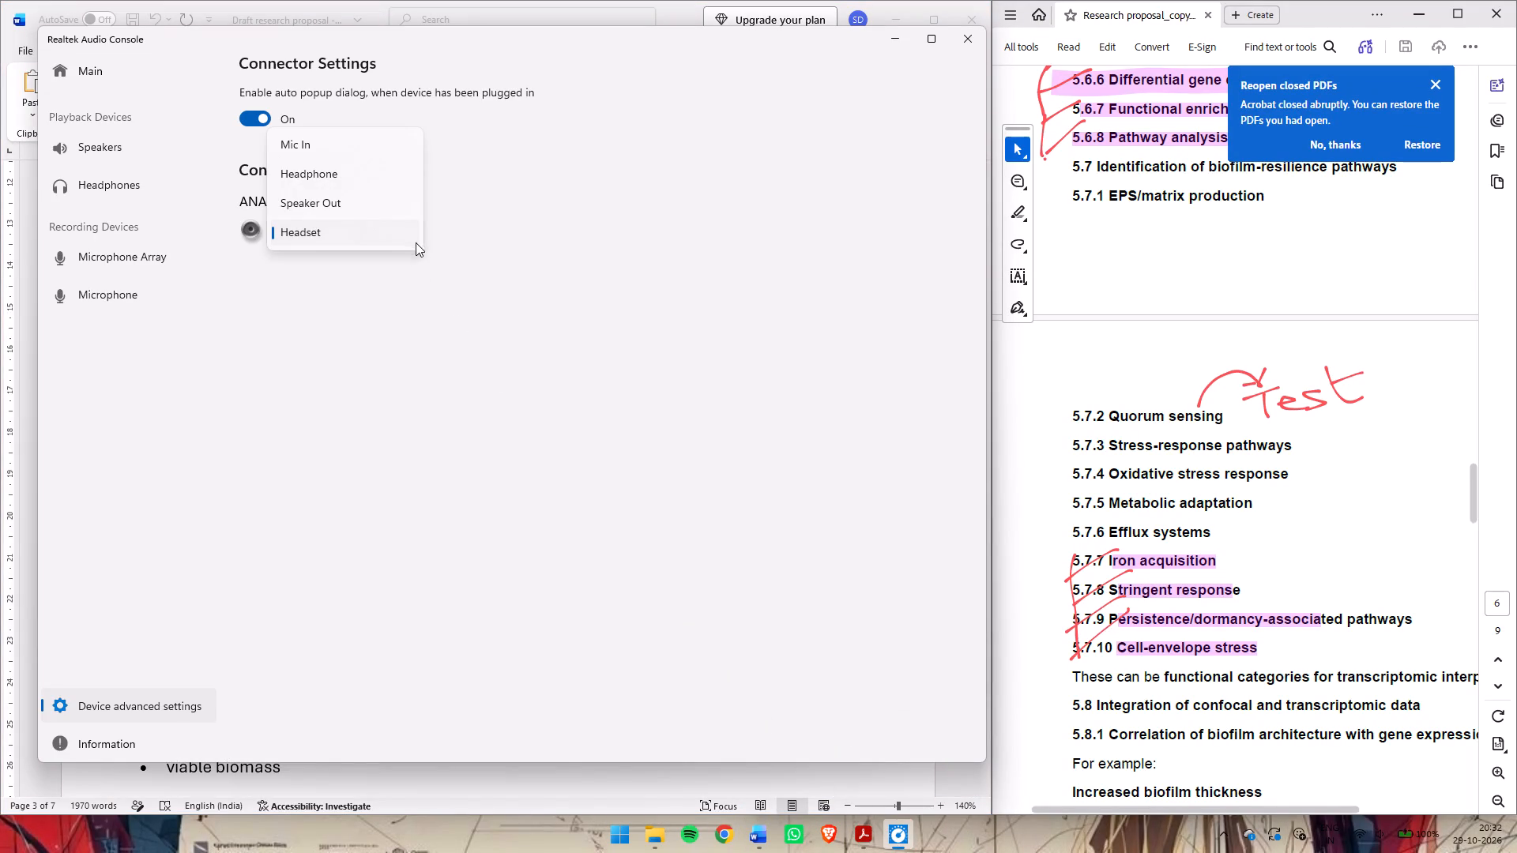
left_click(506, 315)
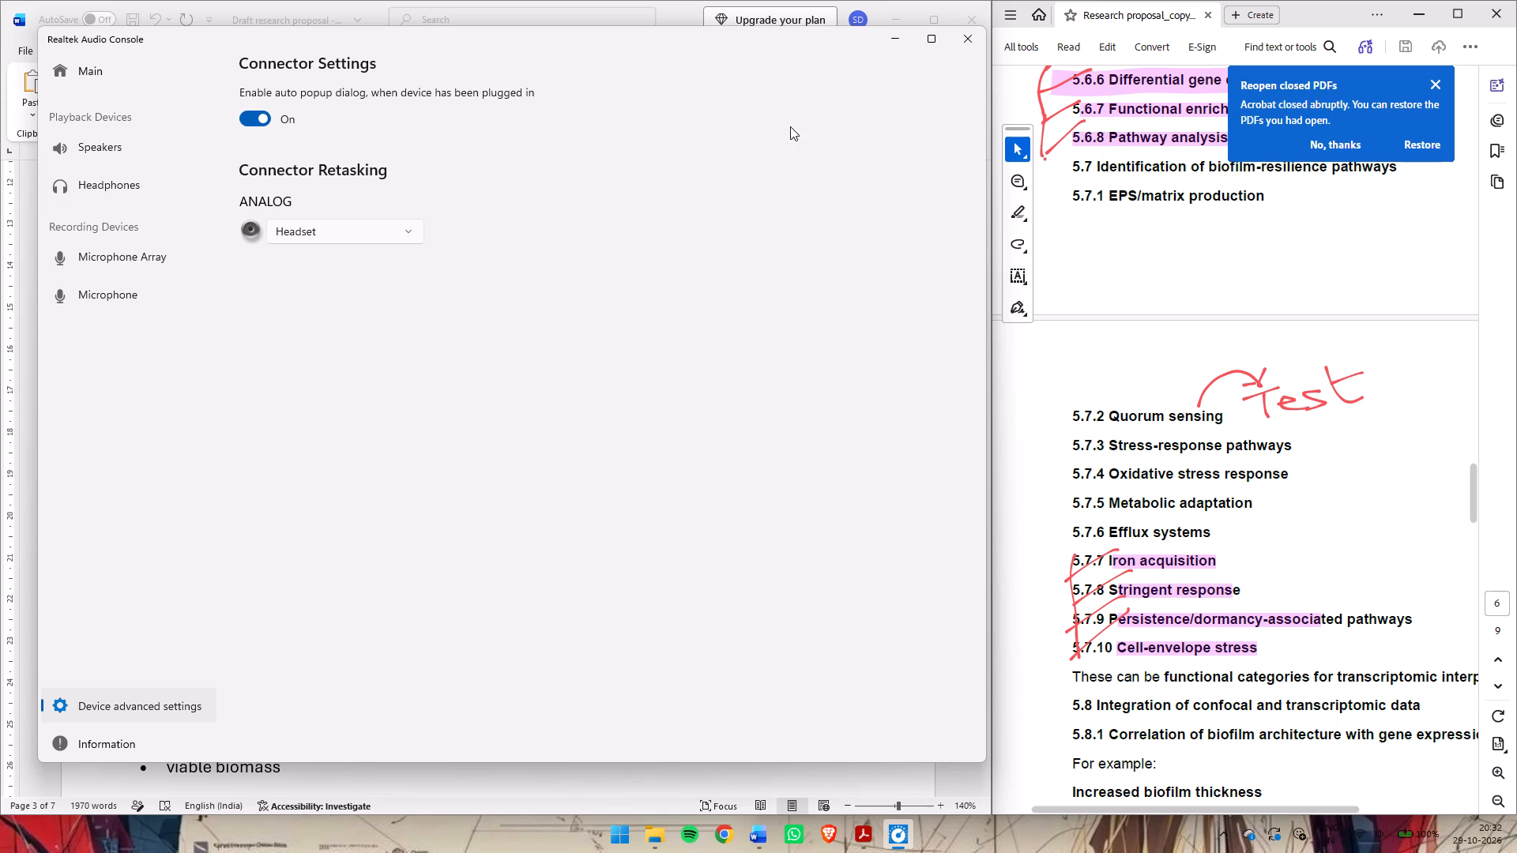
left_click(956, 39)
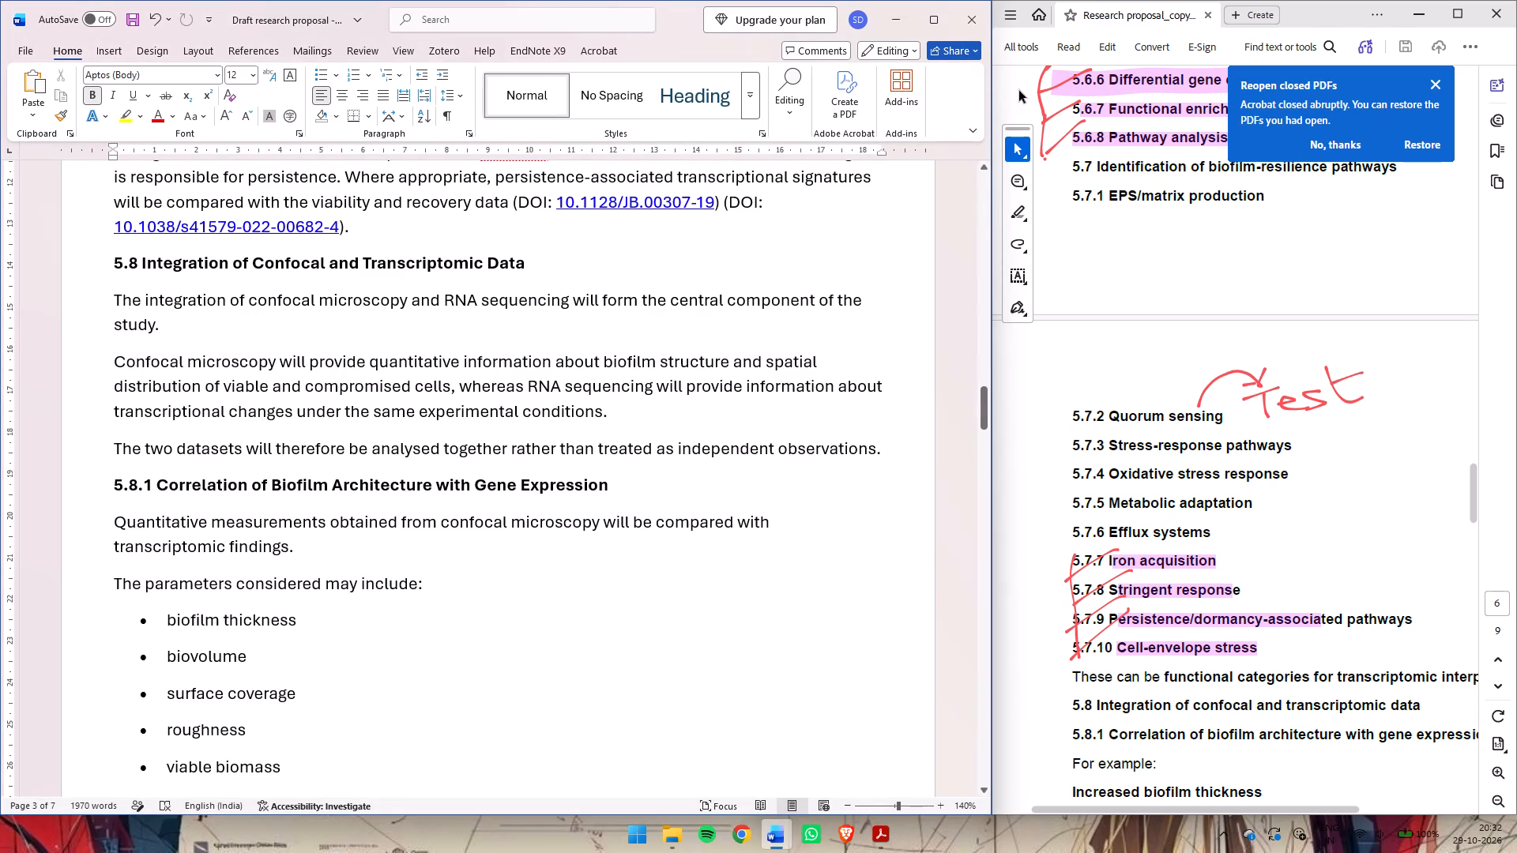
Switch to the Brave browser.
left_click(855, 822)
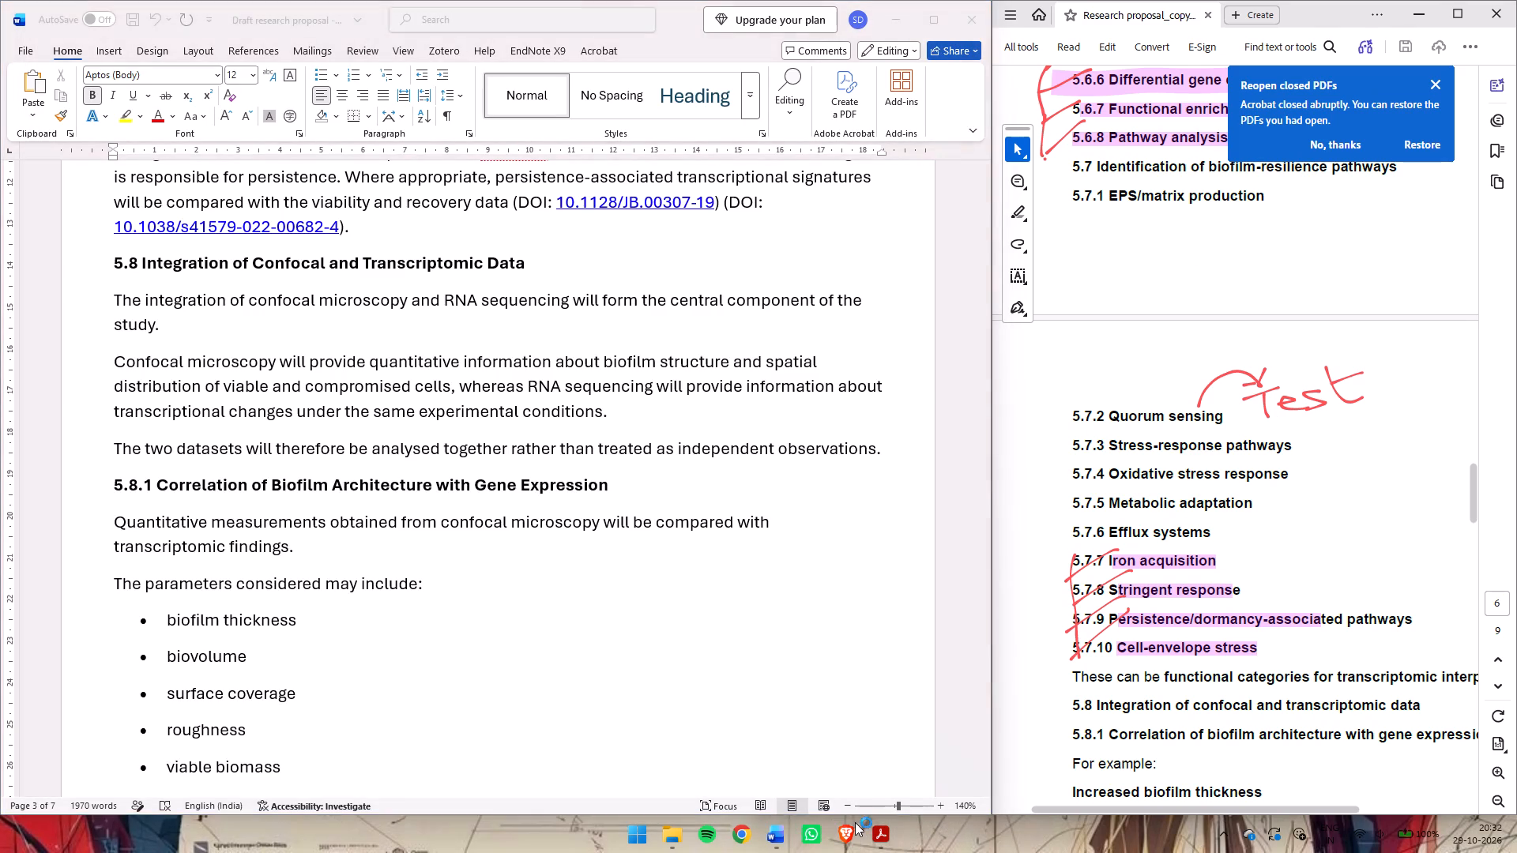